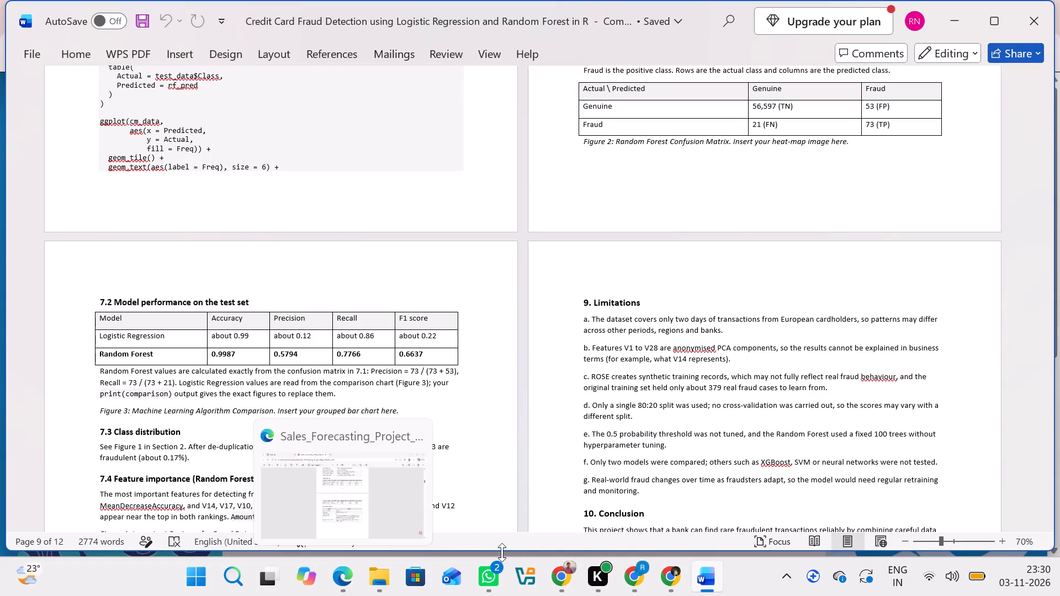
Switch to Chrome and close the iLovePDF download page for the converted Word file.
left_click(558, 582)
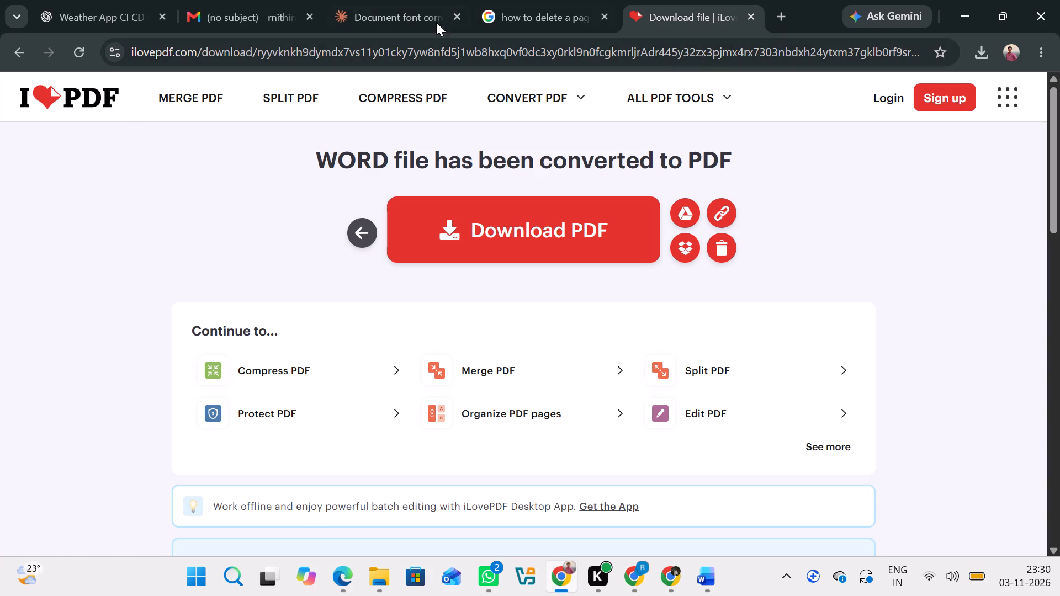
left_click(744, 15)
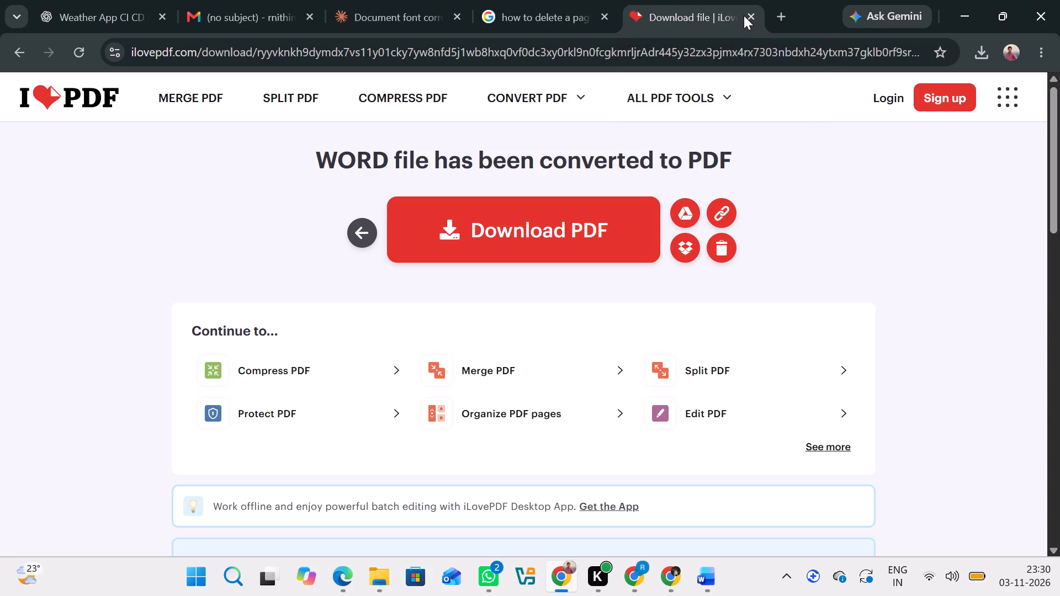
left_click(751, 15)
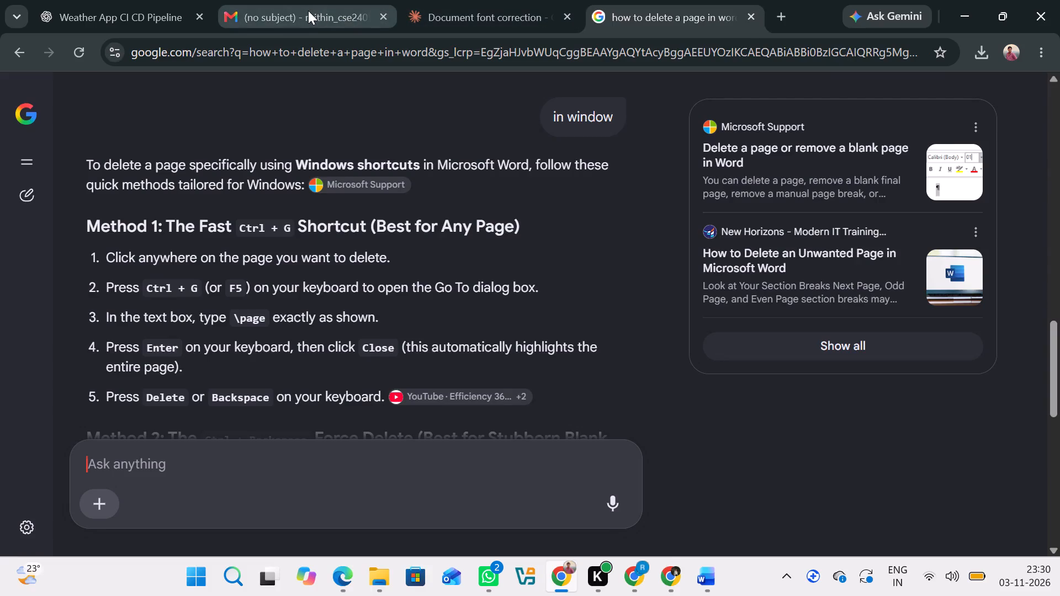
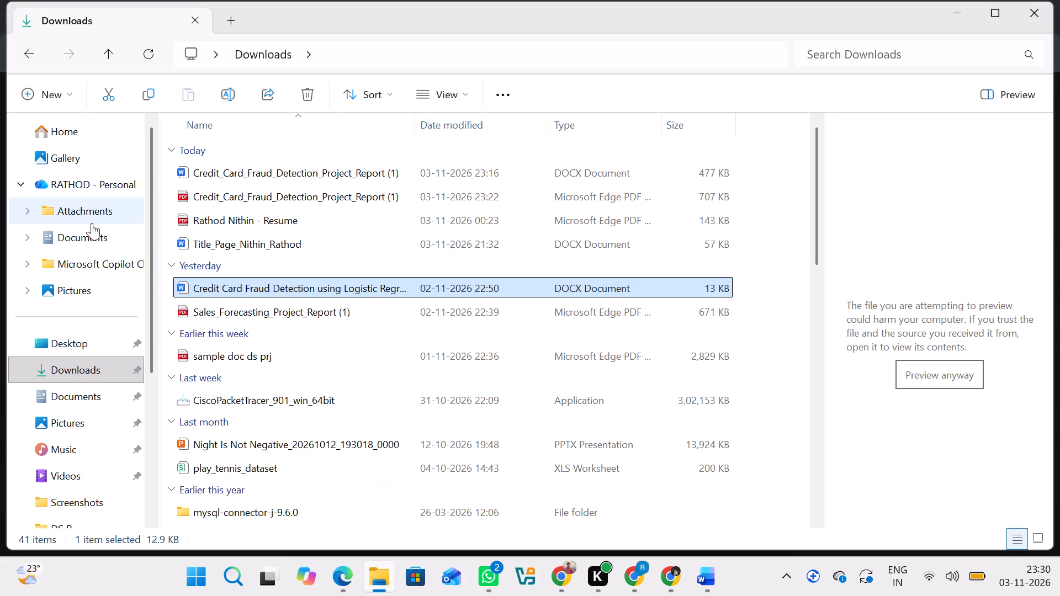
Delete the Table-of-Contents and Mahatma Gandhi Institute of Technology logo screenshots from the Screenshots folder in OneDrive Pictures.
left_click(74, 290)
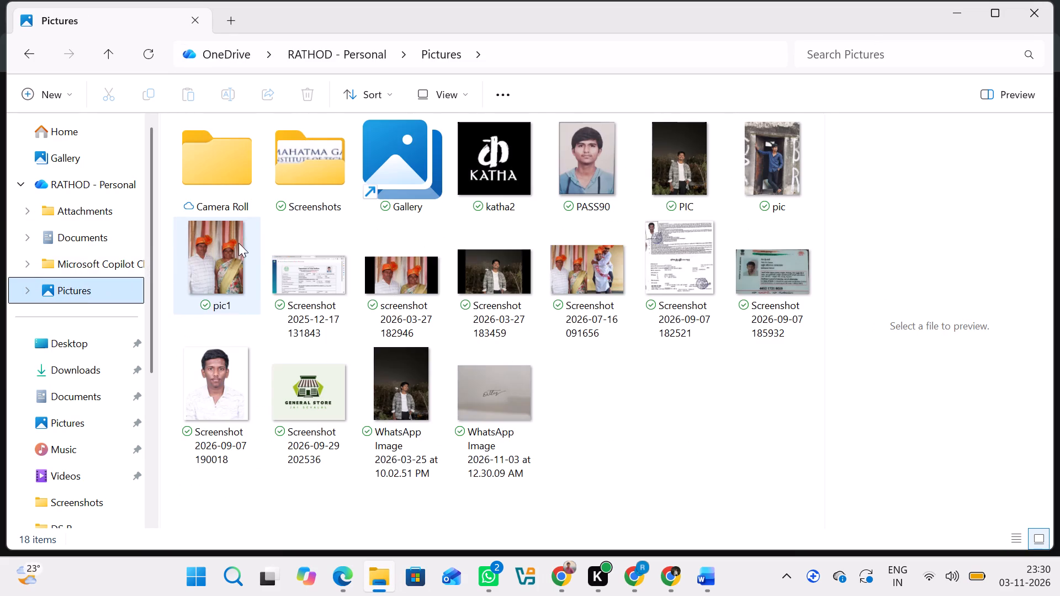
double_click(308, 150)
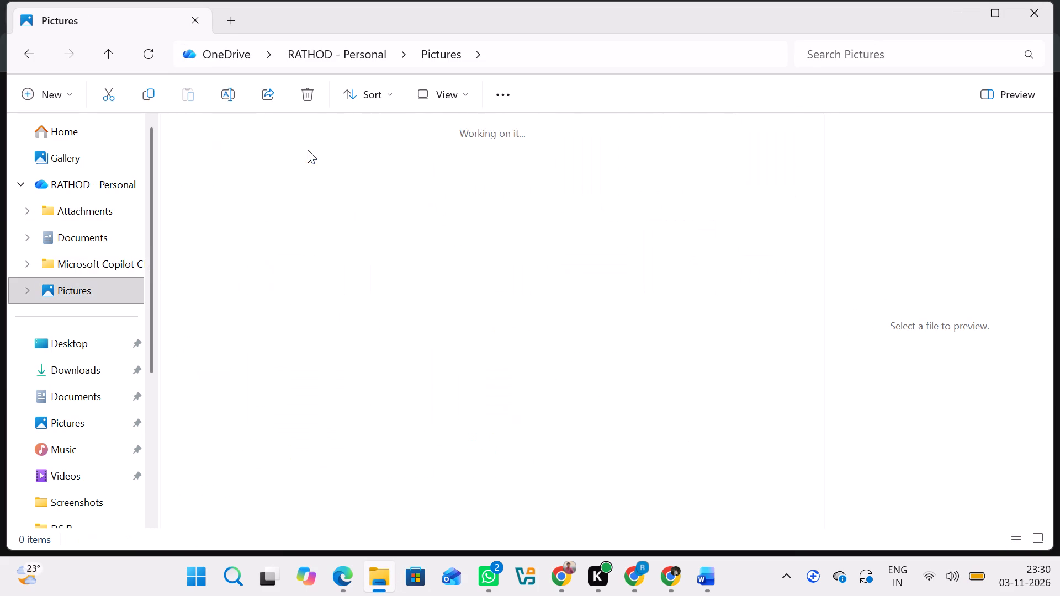
left_click_drag(173, 142, 279, 131)
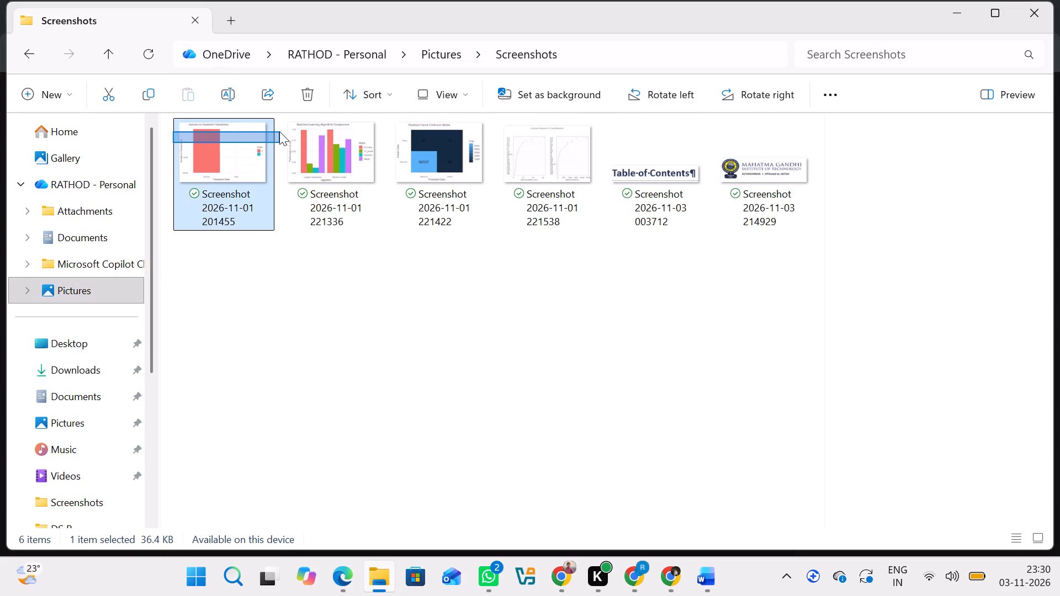
left_click_drag(279, 131, 244, 135)
left_click(353, 204)
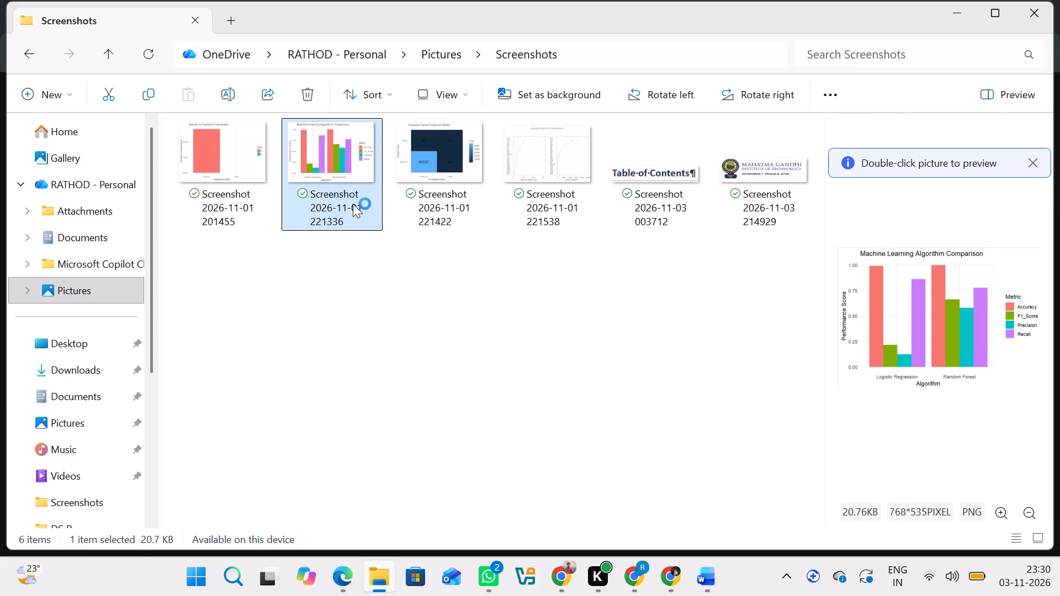
left_click(518, 231)
left_click_drag(648, 141, 749, 147)
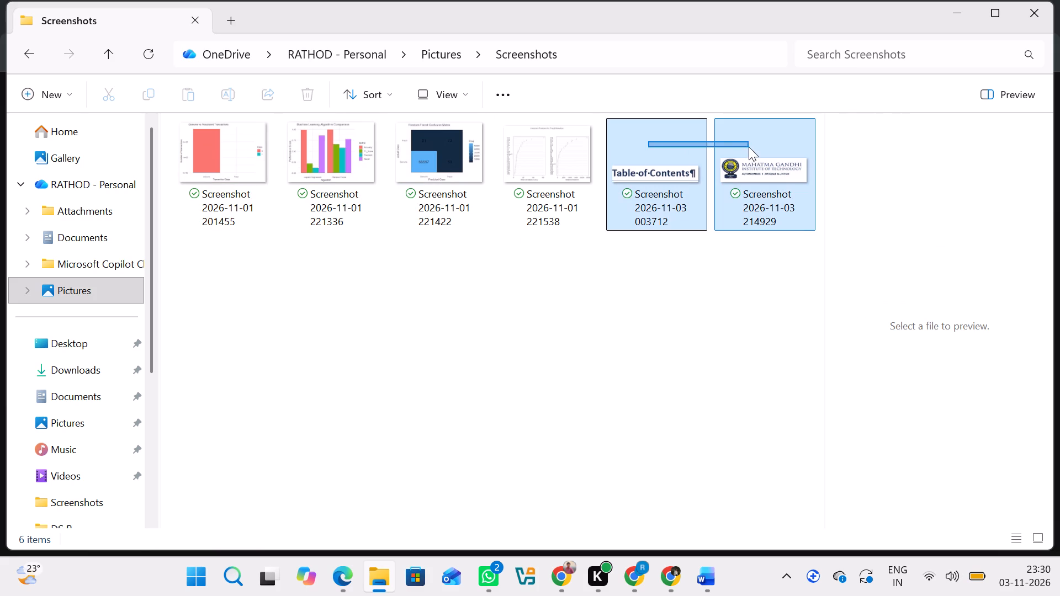
left_click_drag(749, 147, 750, 148)
left_click(303, 93)
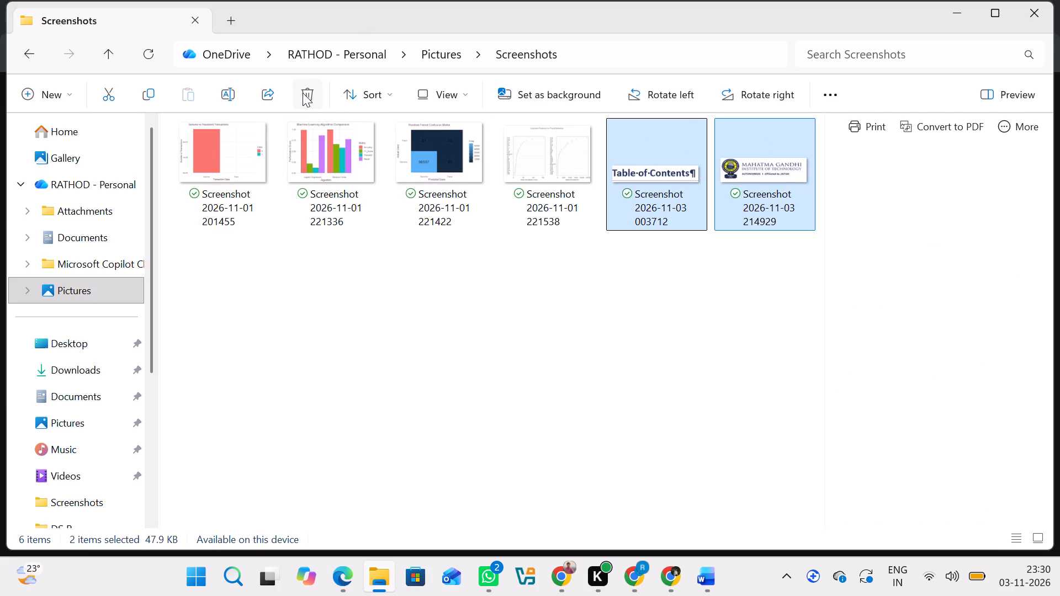
left_click(426, 365)
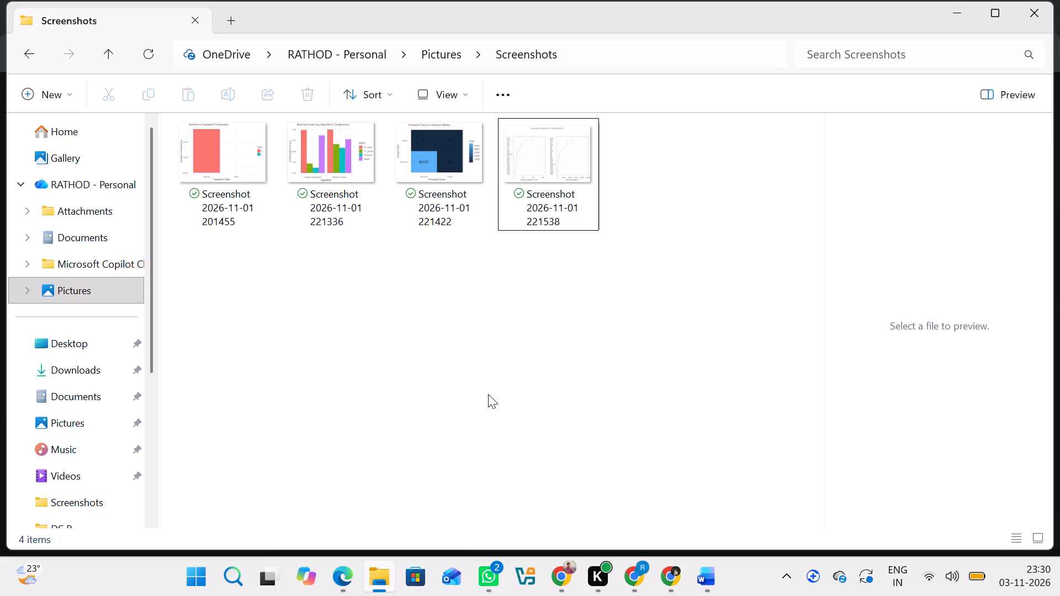
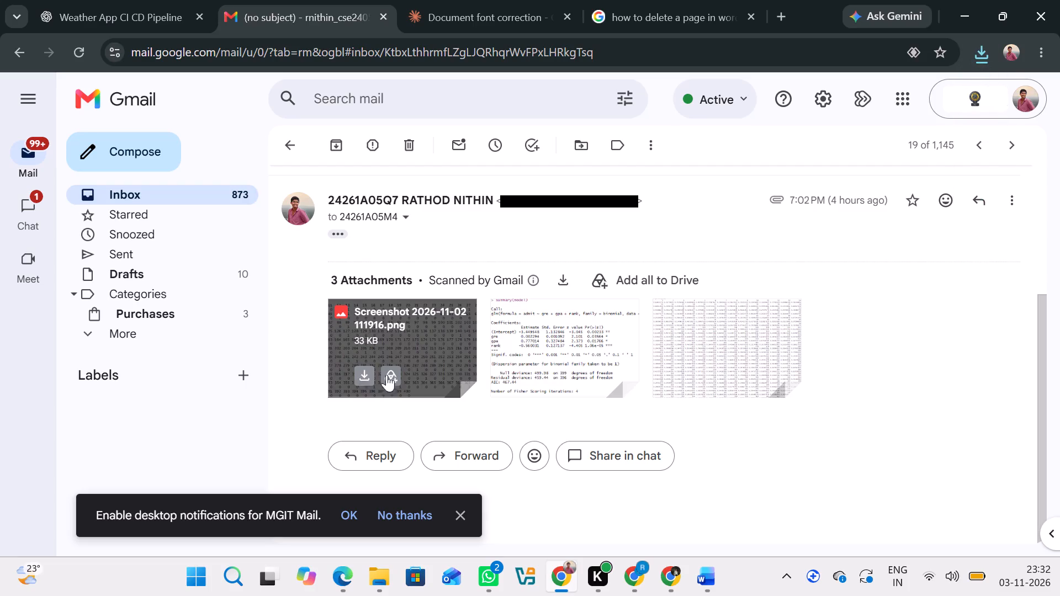
Download the attachments Screenshot 2026-11-02 112243.png and Screenshot 2026-11-02 112223.png from the open email.
left_click(527, 371)
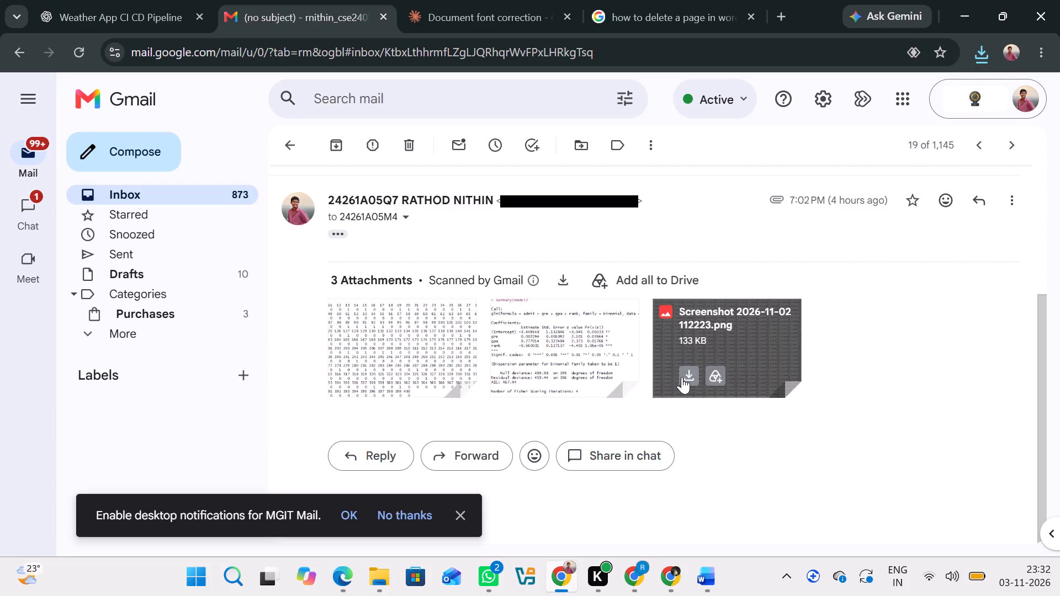
left_click(690, 374)
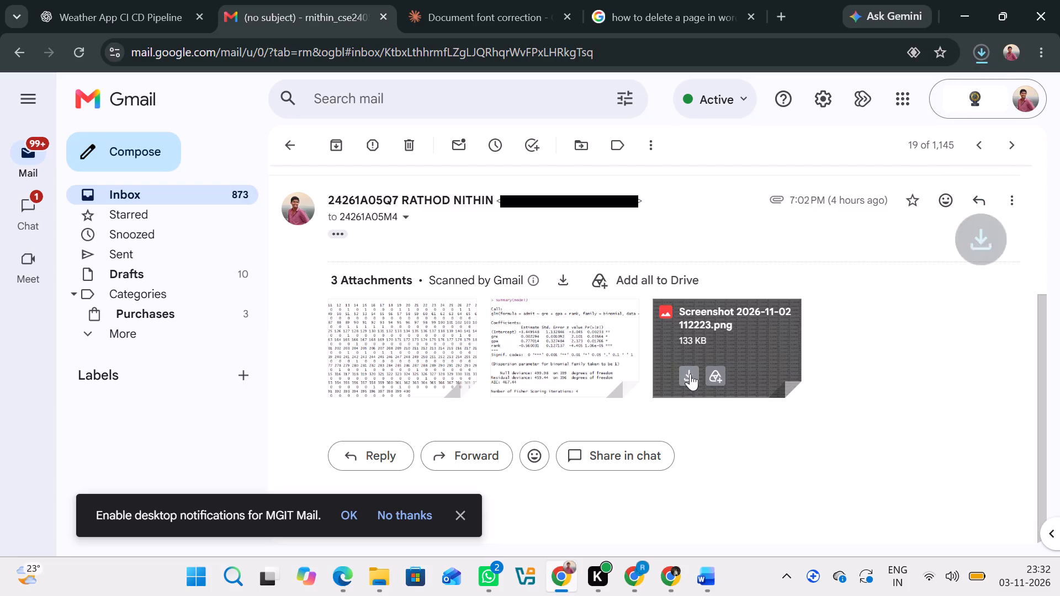
scroll(603, 282, "down", 3)
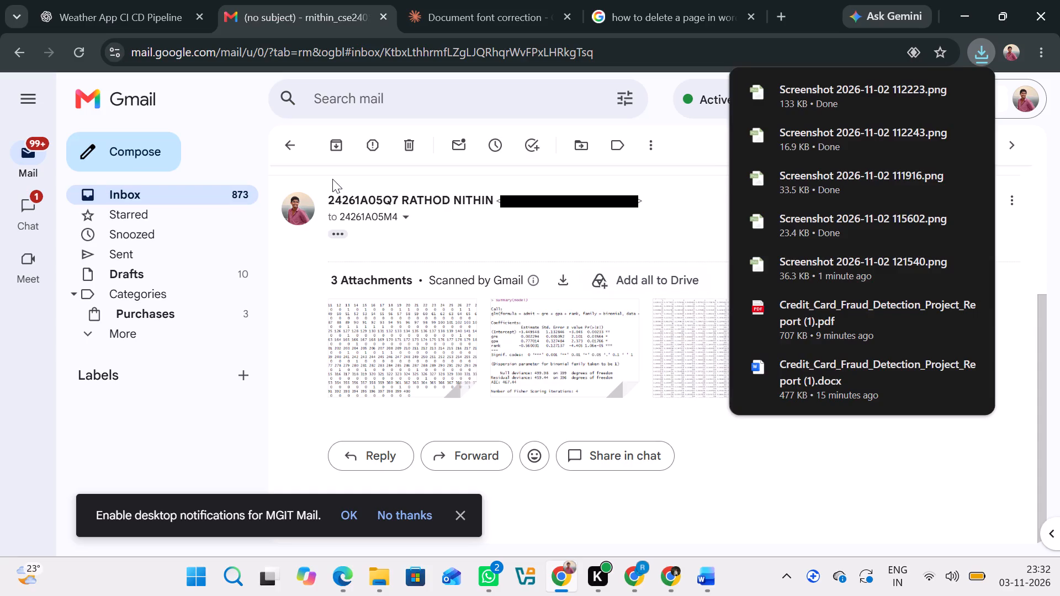
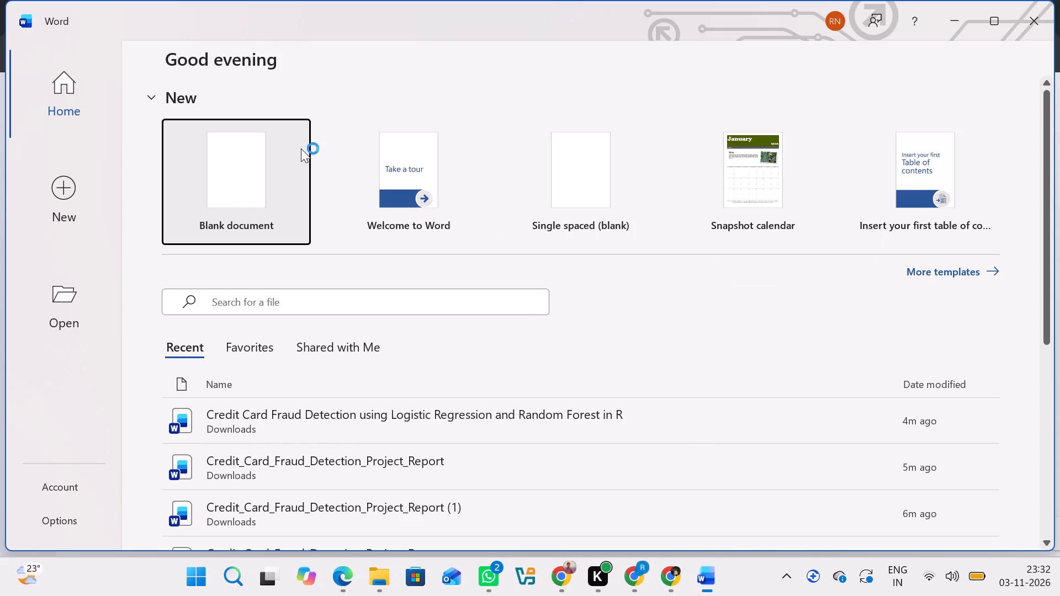
Create a new blank document in Word.
left_click(248, 157)
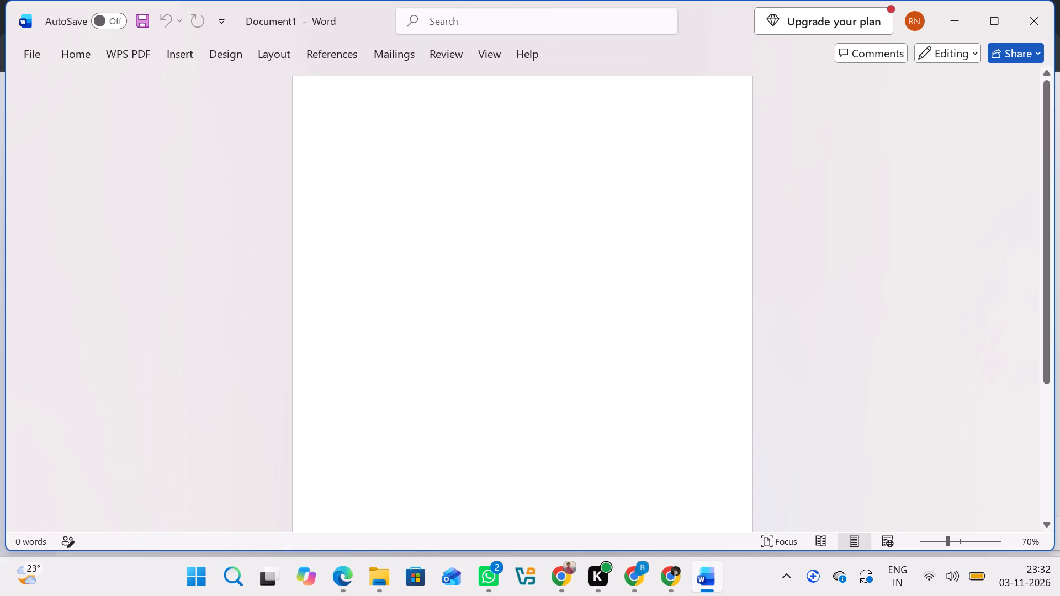
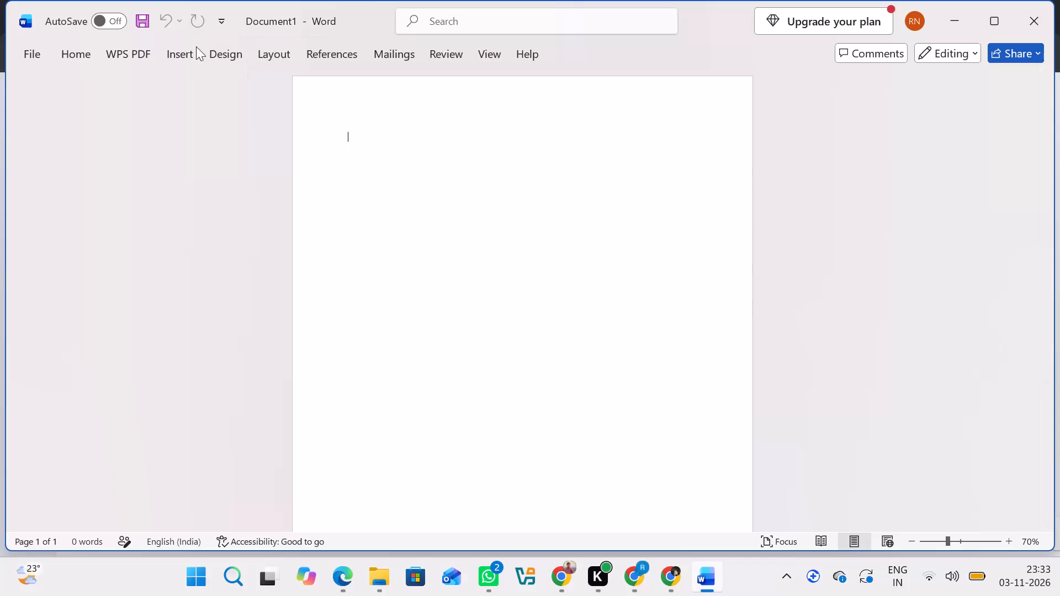
Insert the five 2026-11-02 screenshots from the Downloads folder into the blank document as pictures.
left_click(182, 56)
left_click(187, 112)
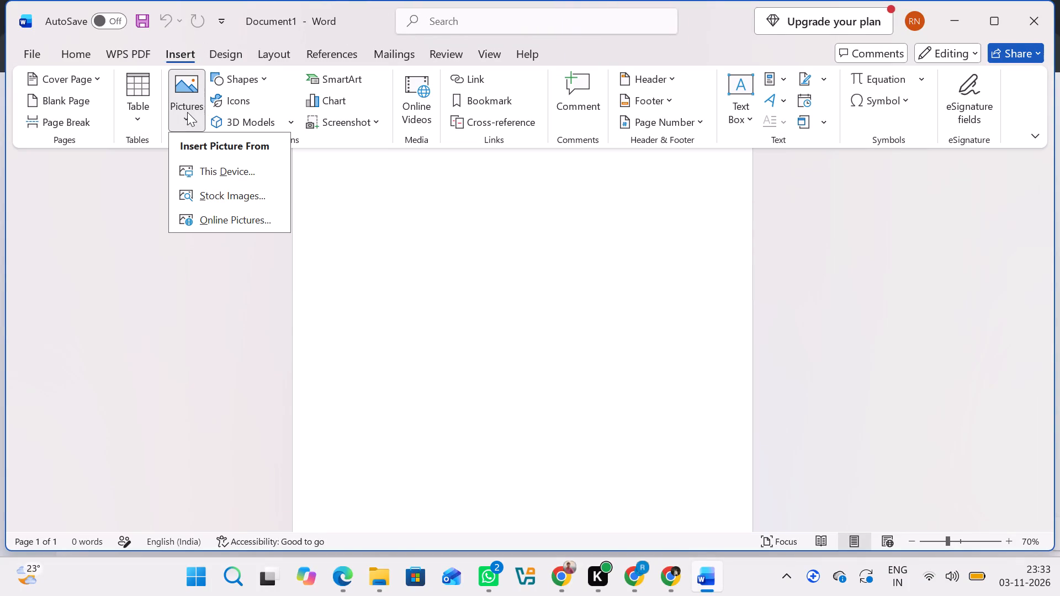
left_click(213, 178)
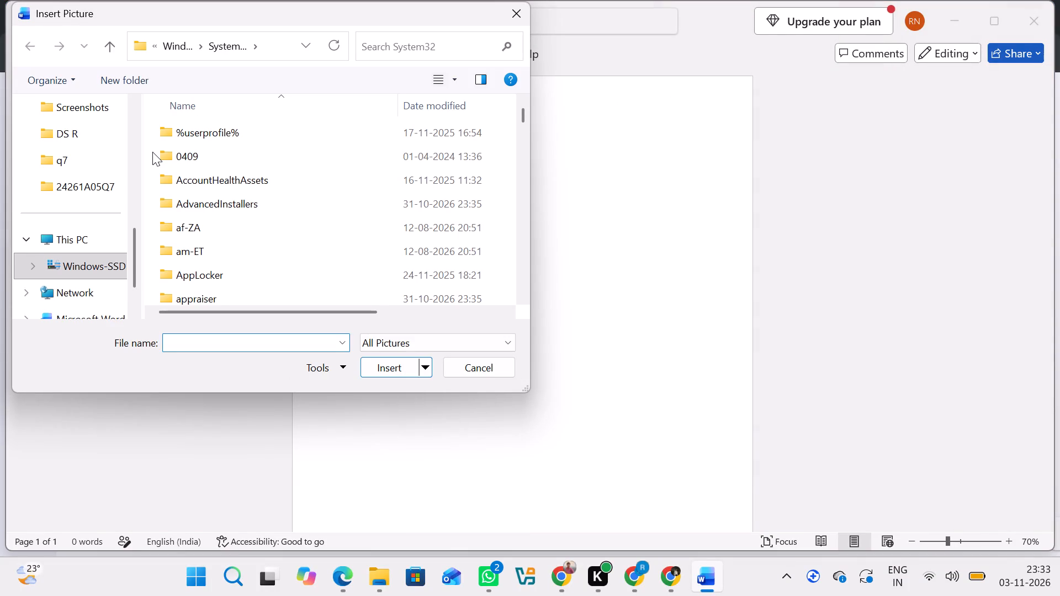
scroll(85, 182, "down", 1)
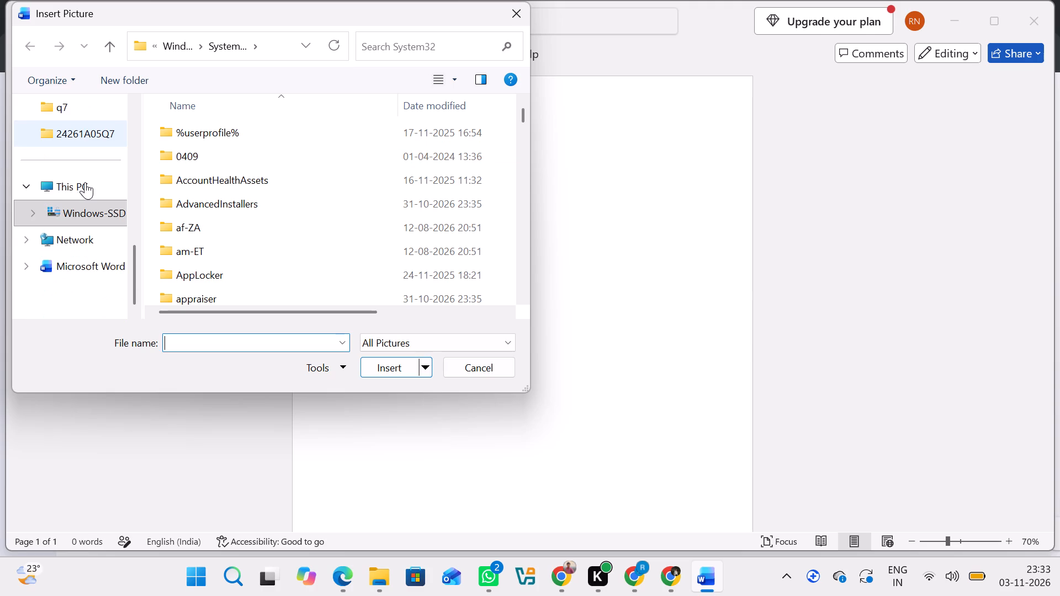
scroll(85, 182, "up", 3)
left_click(68, 270)
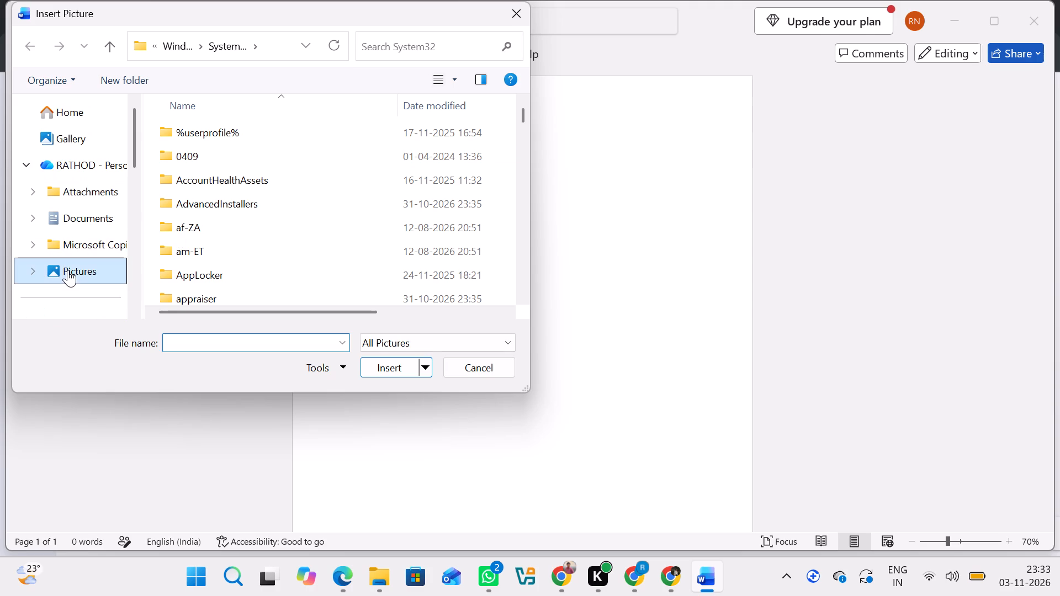
double_click(280, 143)
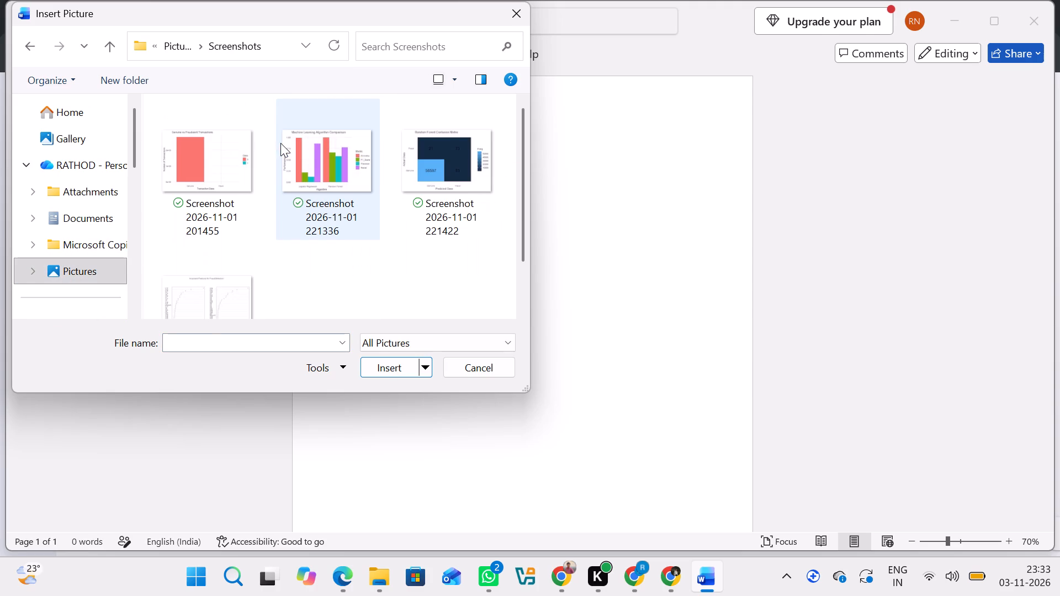
scroll(317, 247, "down", 1)
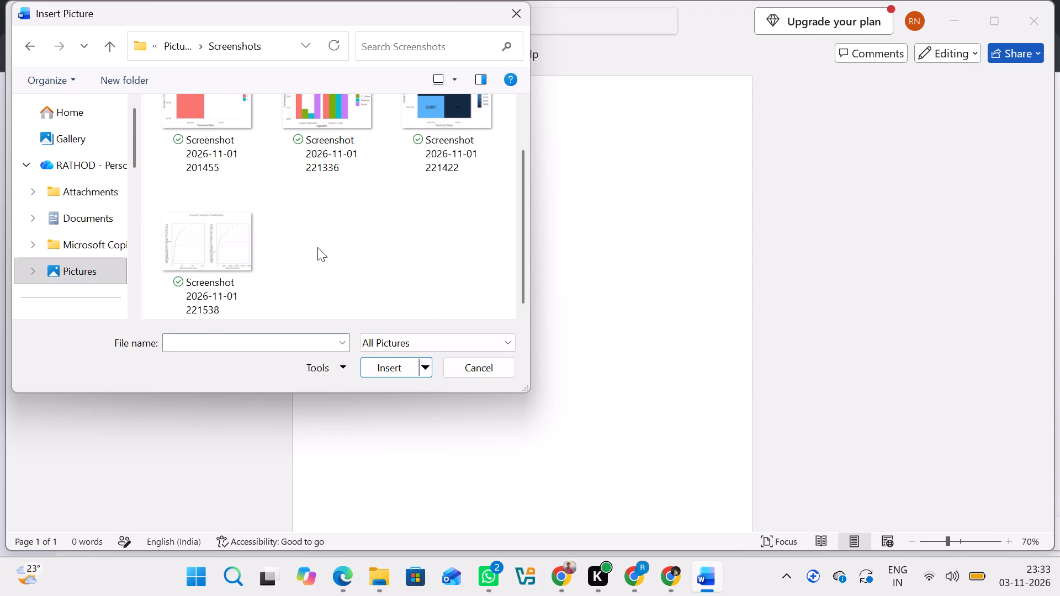
scroll(96, 225, "down", 1)
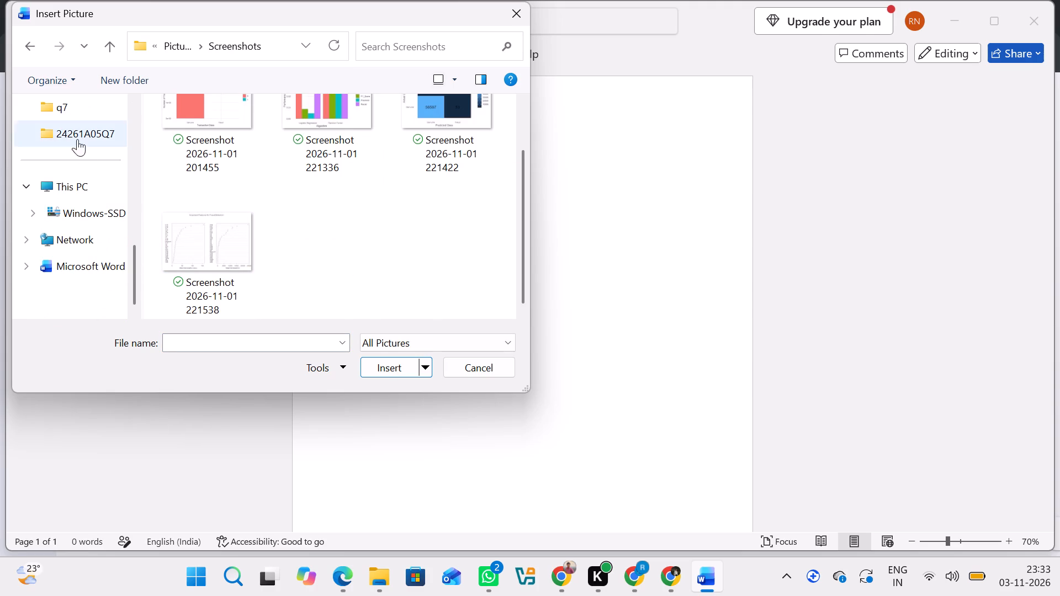
scroll(77, 180, "up", 1)
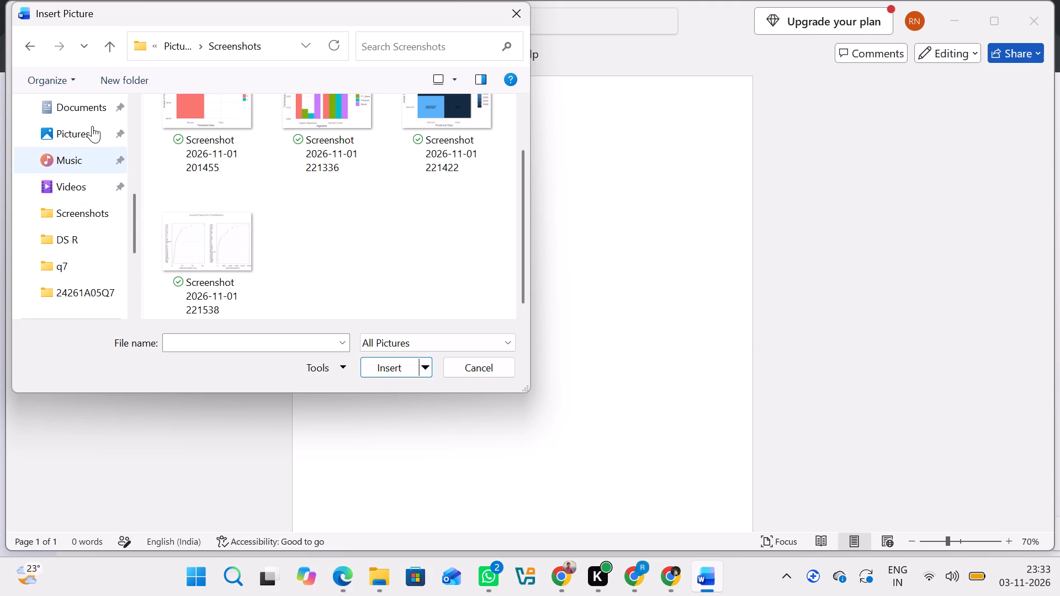
scroll(81, 114, "up", 2)
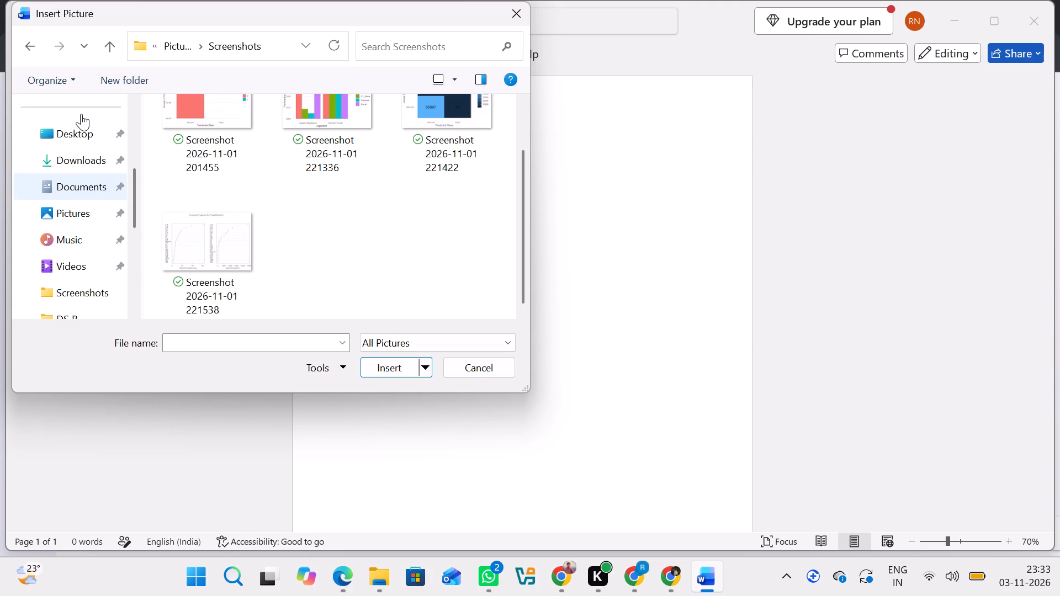
left_click(77, 149)
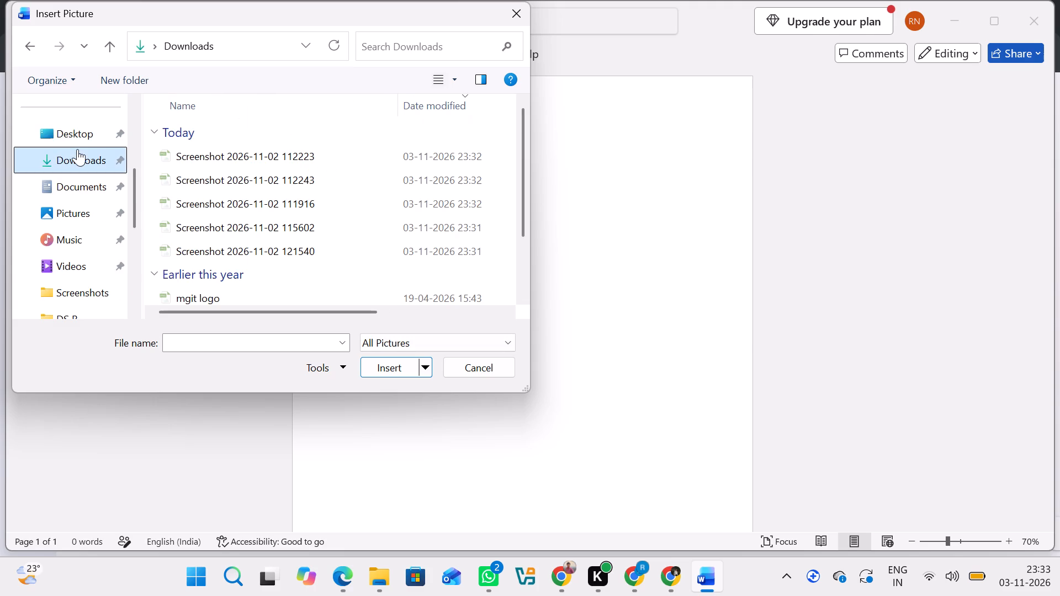
left_click_drag(153, 147, 234, 229)
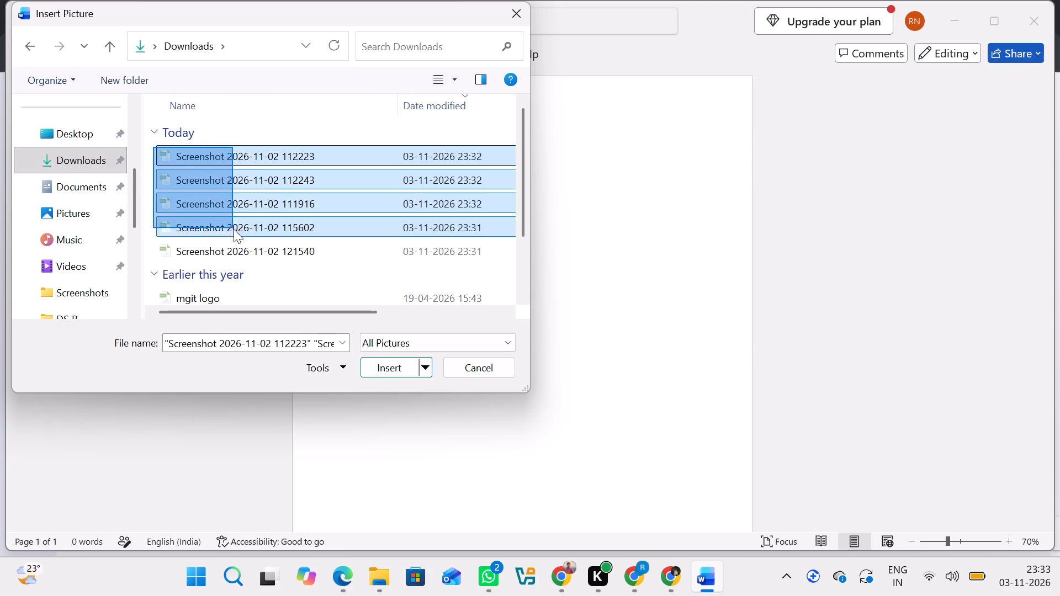
left_click_drag(234, 229, 250, 254)
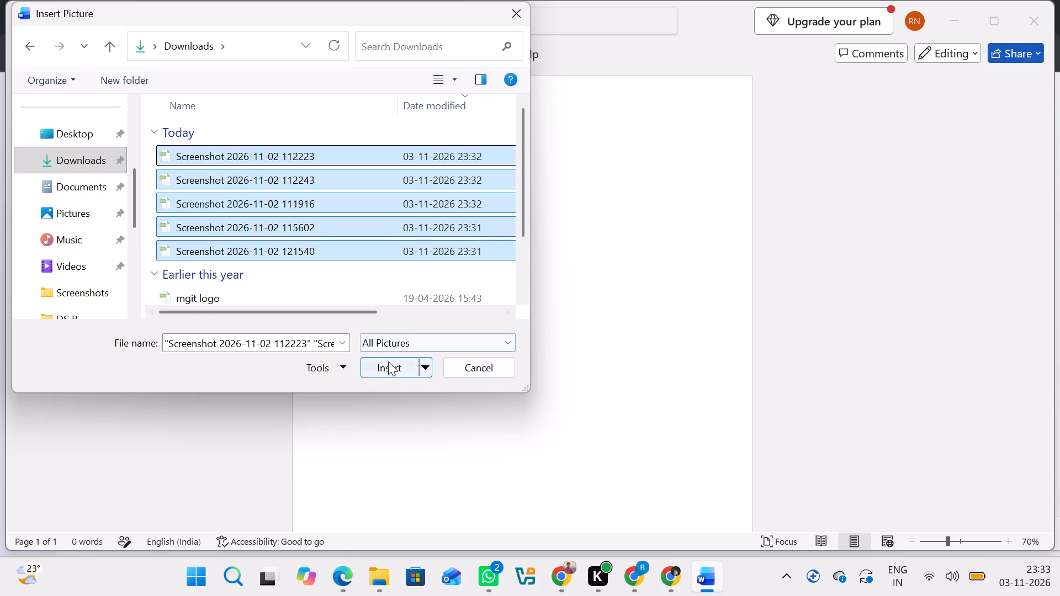
left_click(388, 361)
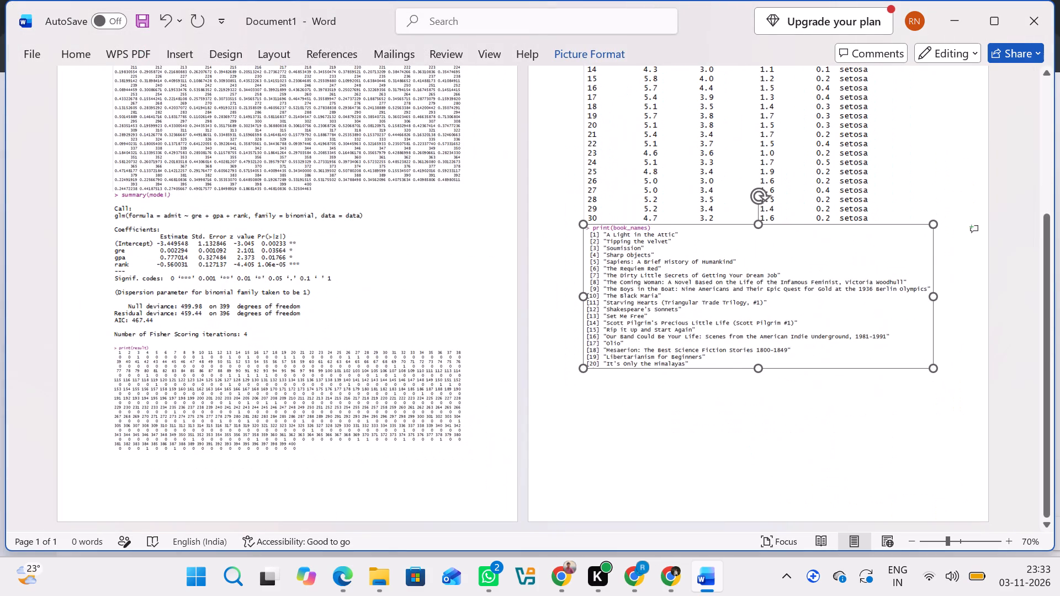
Apply Tight text wrapping to the print(pred) picture and fit it, slightly smaller, near the first page's left edge.
scroll(304, 181, "up", 2)
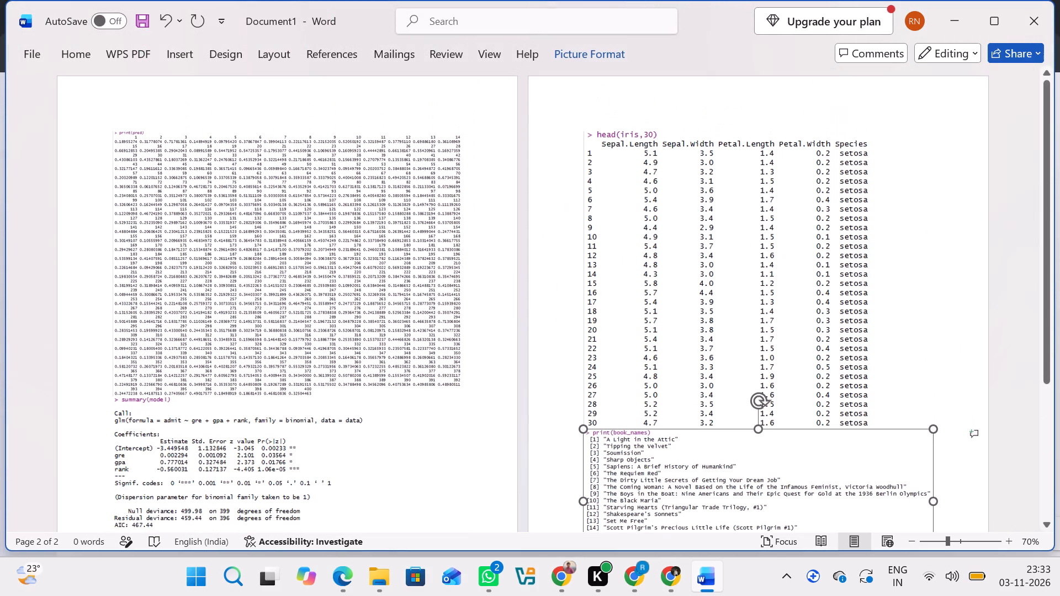
left_click(271, 201)
left_click(487, 142)
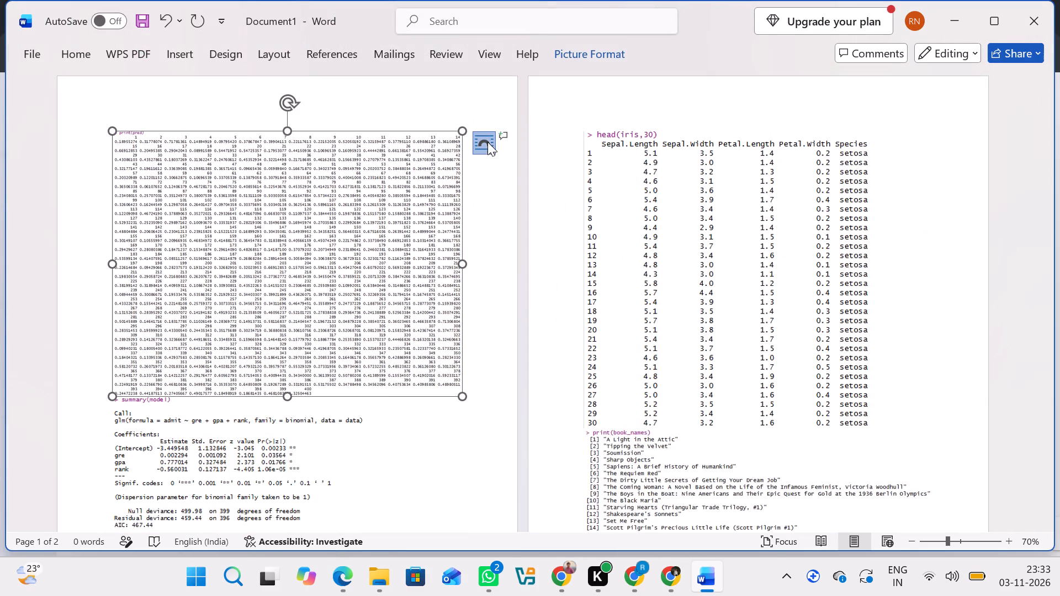
left_click(569, 264)
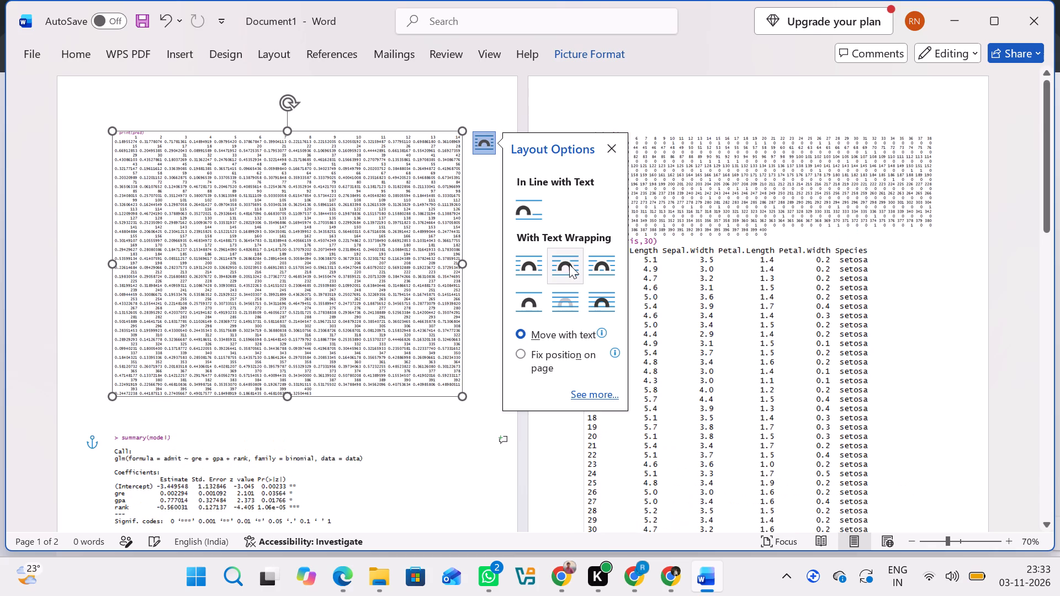
left_click_drag(369, 185, 335, 167)
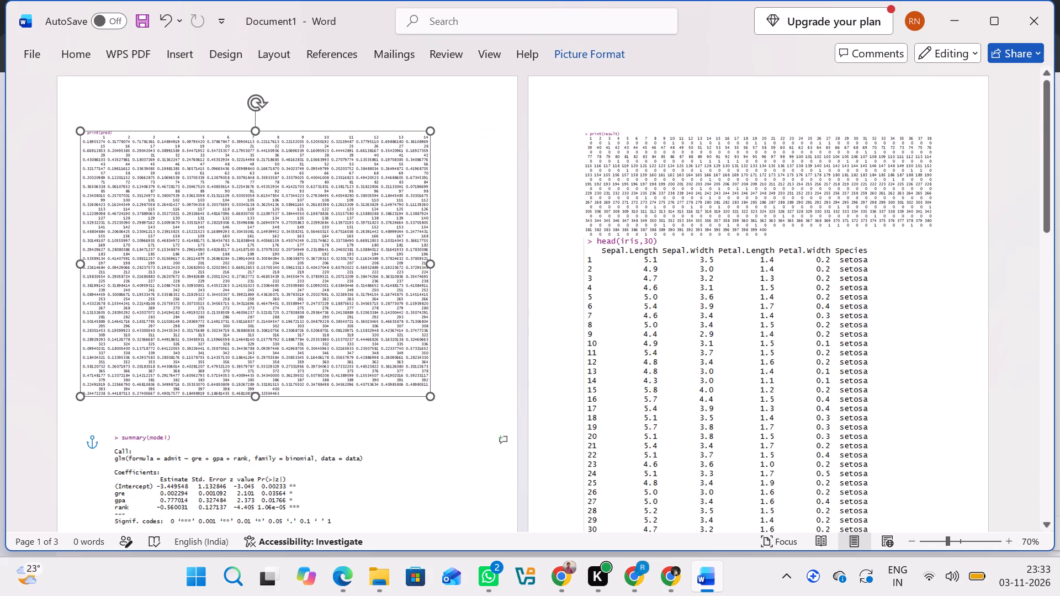
left_click_drag(335, 167, 326, 155)
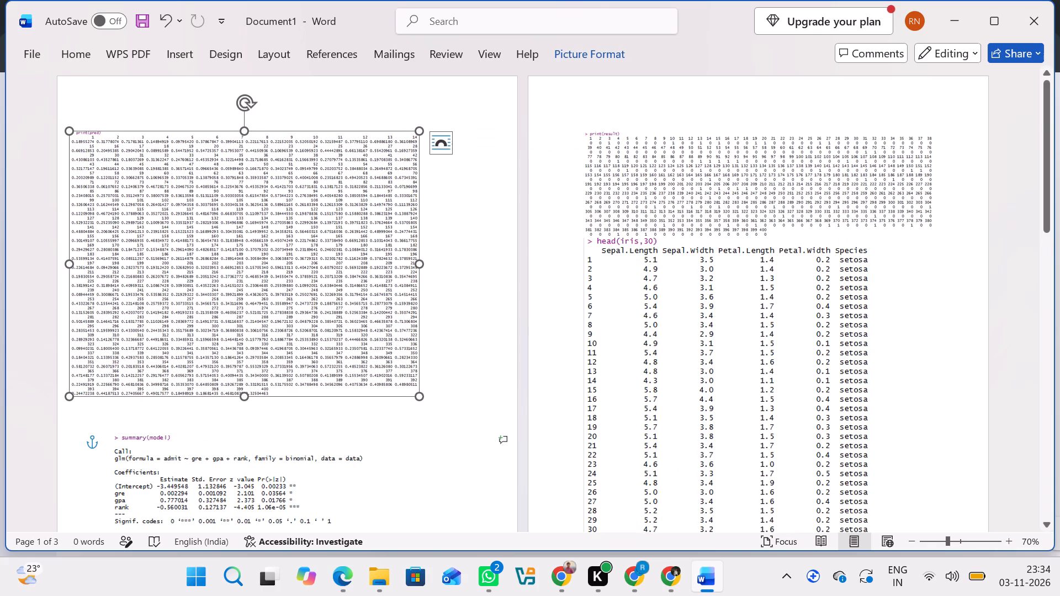
left_click_drag(420, 394, 389, 356)
left_click_drag(267, 212, 258, 200)
Apply Tight text wrapping to the summary(model) picture and fit it, slightly smaller, directly below the print(pred) picture.
scroll(318, 301, "down", 2)
left_click(233, 257)
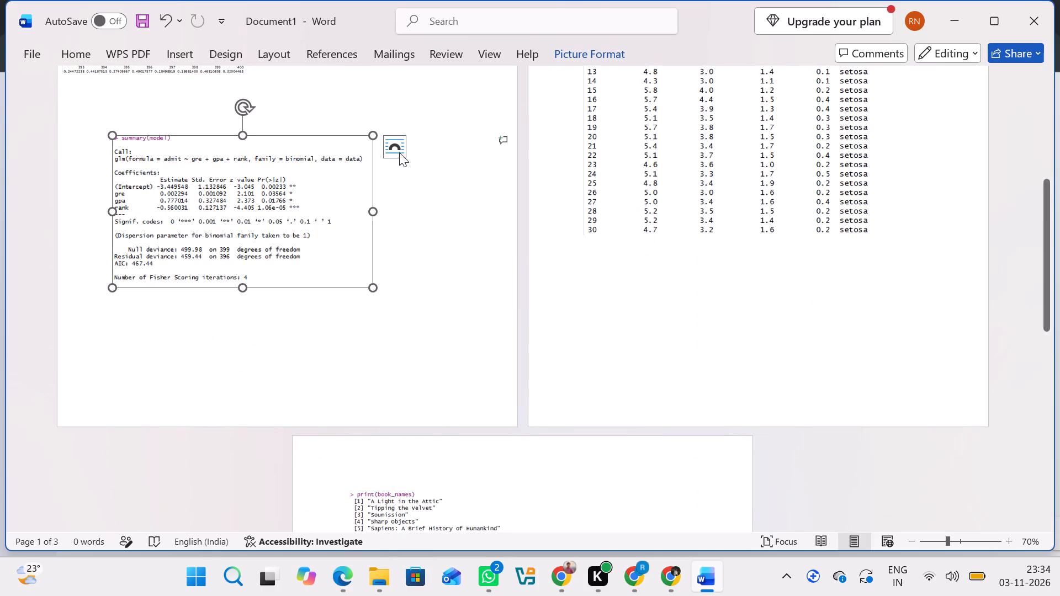
left_click(397, 151)
left_click(472, 265)
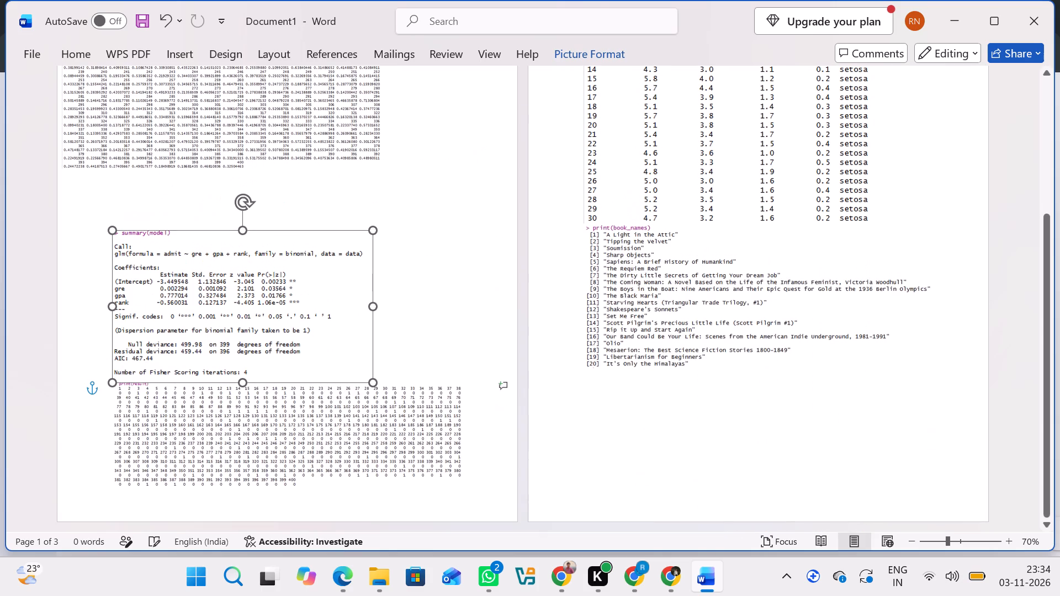
left_click_drag(277, 257, 226, 202)
left_click_drag(322, 329, 311, 321)
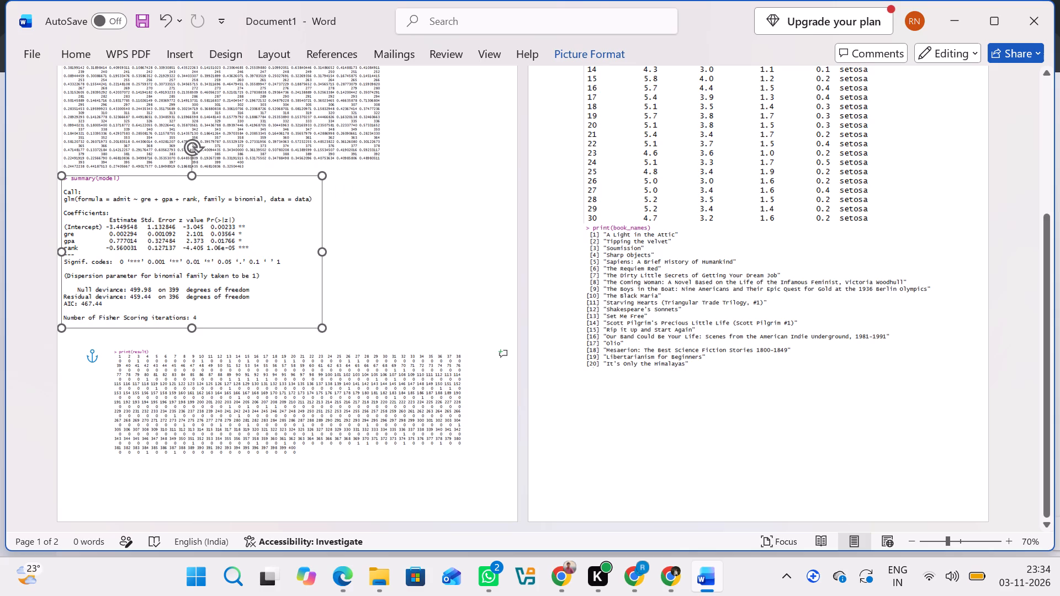
left_click_drag(311, 321, 290, 289)
Move the print(result) picture to the start of the document and apply Tight text wrapping to it.
left_click(268, 395)
left_click_drag(268, 395, 259, 391)
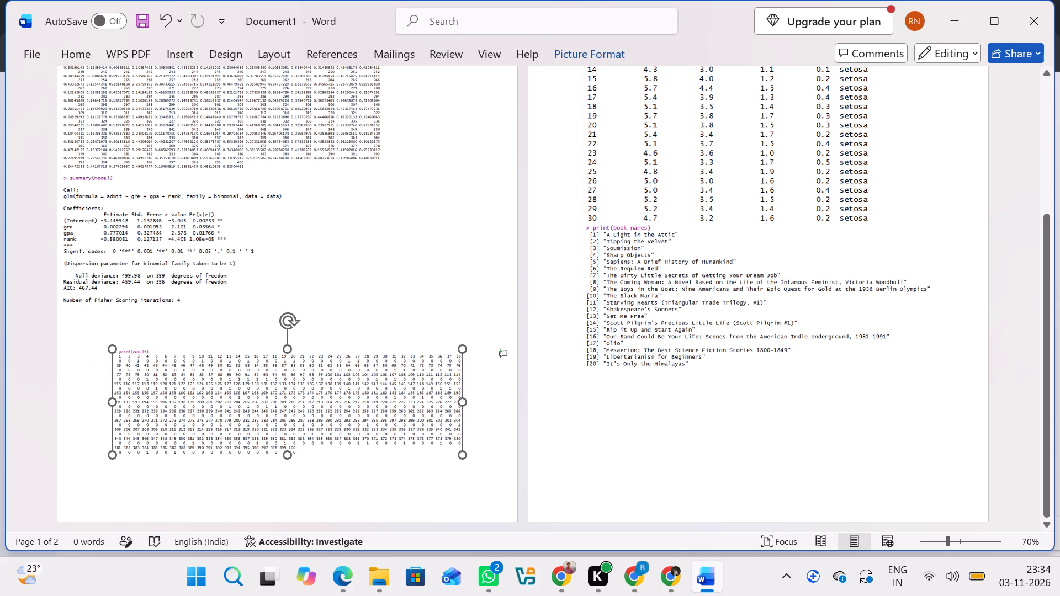
left_click_drag(259, 391, 250, 385)
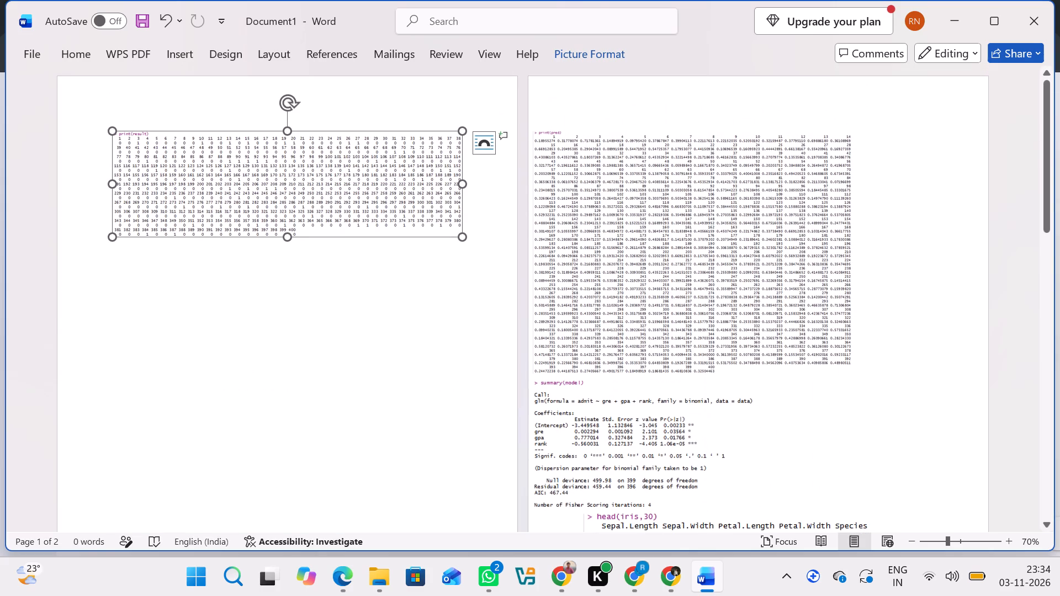
left_click(479, 138)
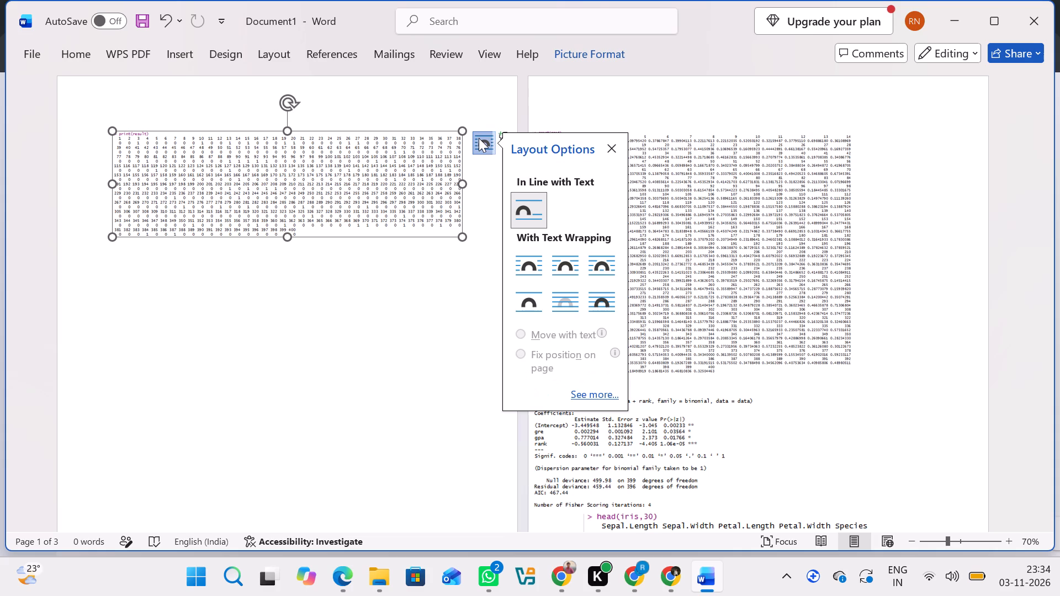
left_click(565, 261)
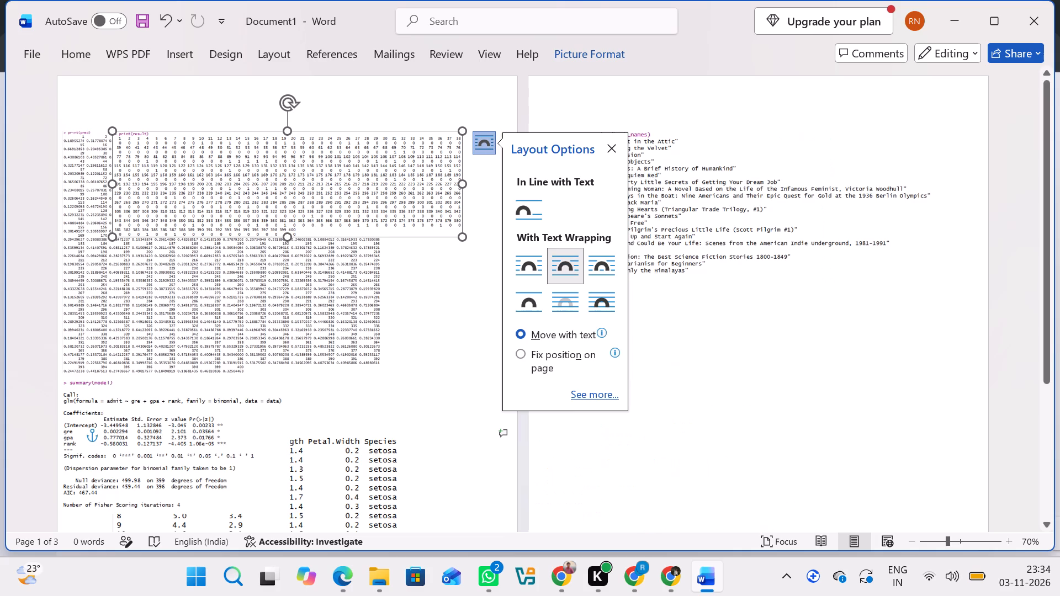
Rotate the print(result) picture a quarter turn counterclockwise and fit it, slightly smaller, along the page's right edge beside the print(pred) picture.
left_click_drag(285, 97, 236, 190)
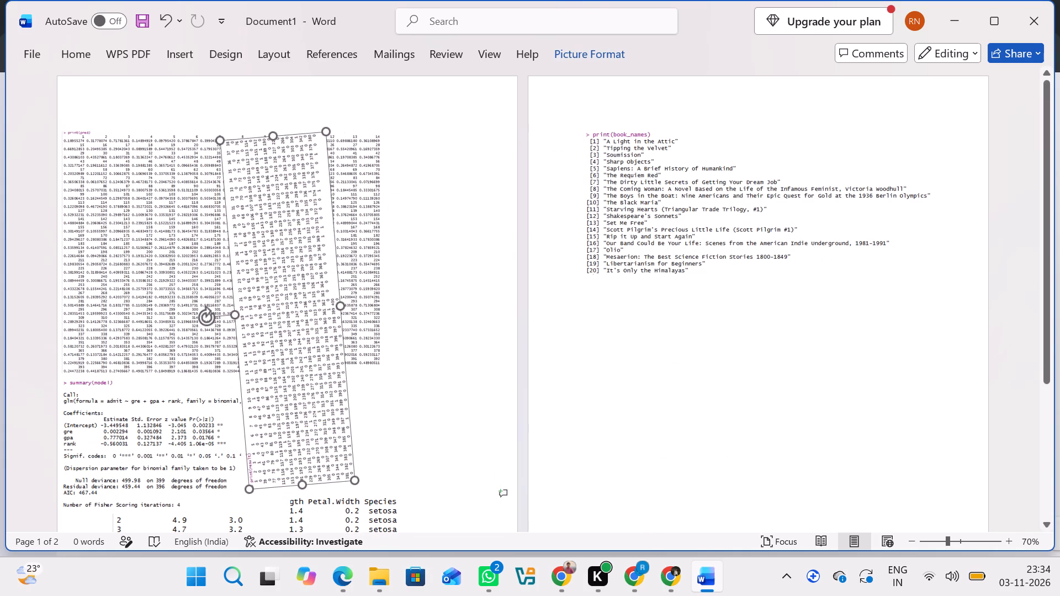
left_click_drag(236, 190, 242, 185)
left_click_drag(264, 191, 423, 193)
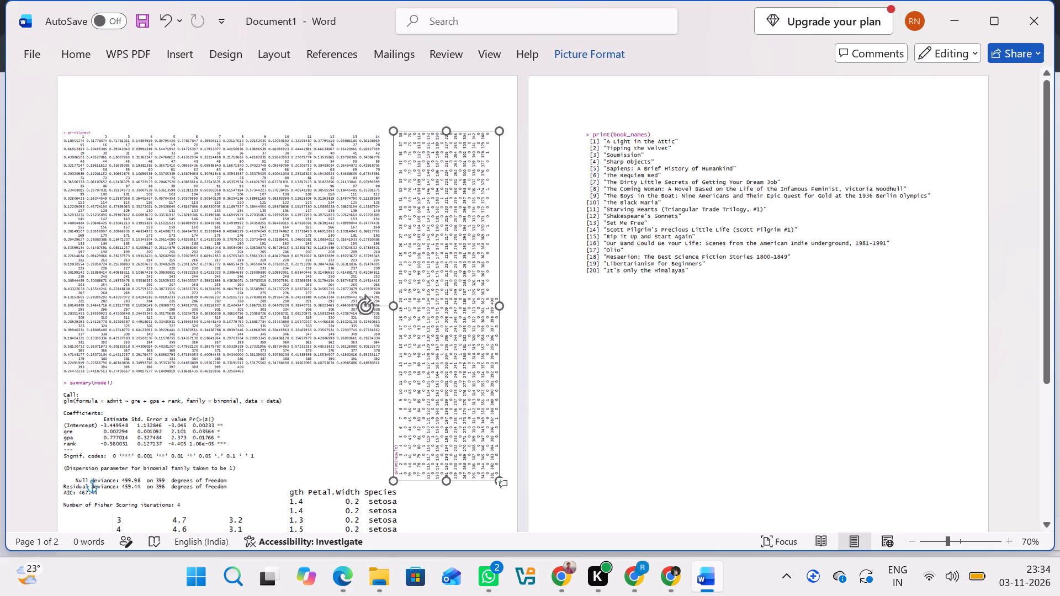
left_click_drag(423, 193, 433, 192)
scroll(433, 192, "down", 1)
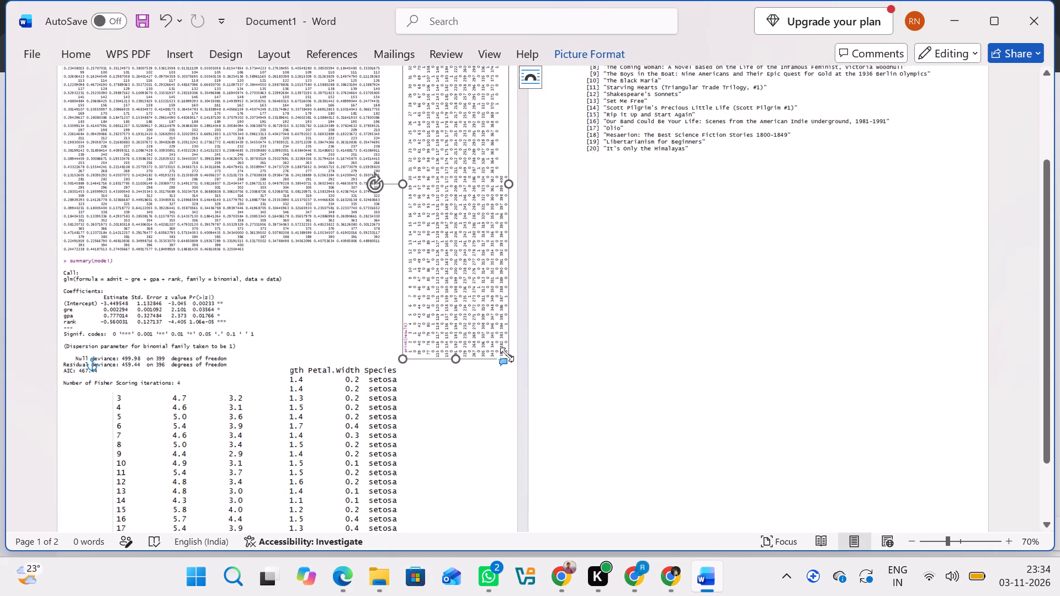
left_click_drag(507, 354, 500, 326)
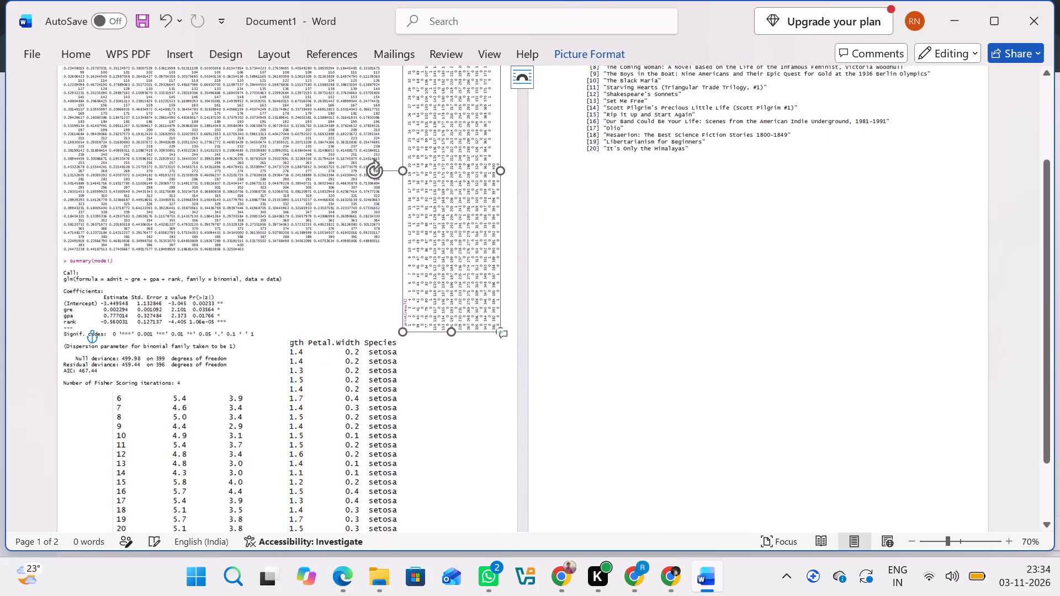
left_click(444, 228)
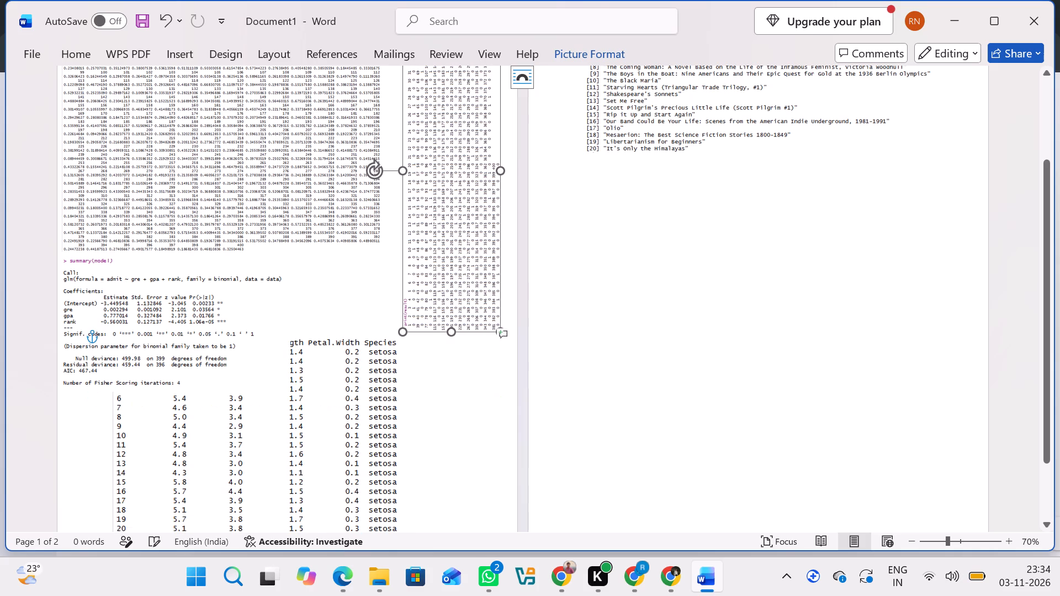
Apply Tight text wrapping to the head(iris,30) picture and shrink it proportionally from its upper-left corner.
left_click(223, 298)
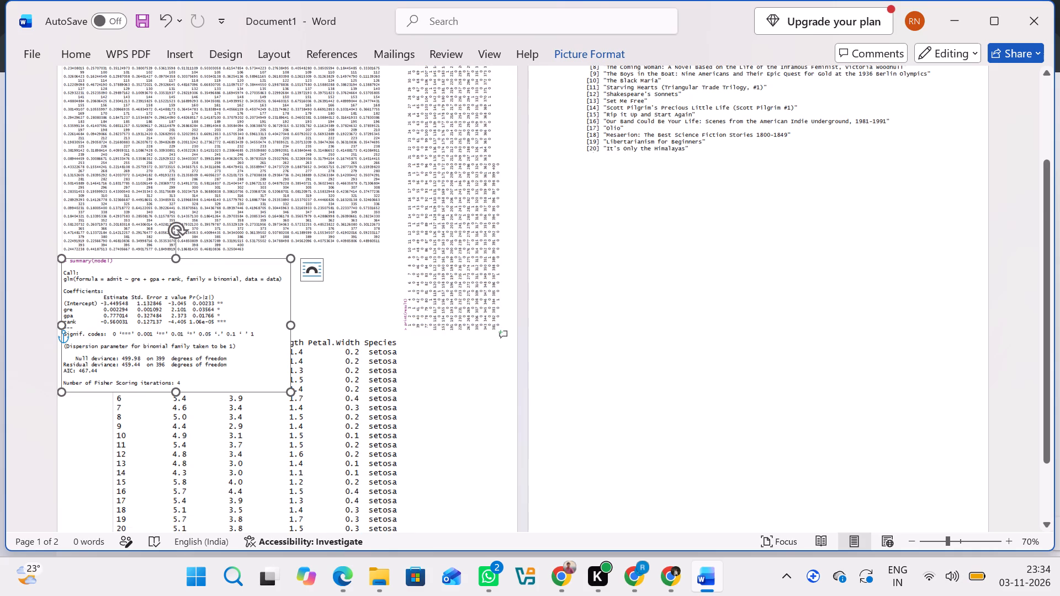
scroll(347, 412, "down", 2)
left_click(272, 397)
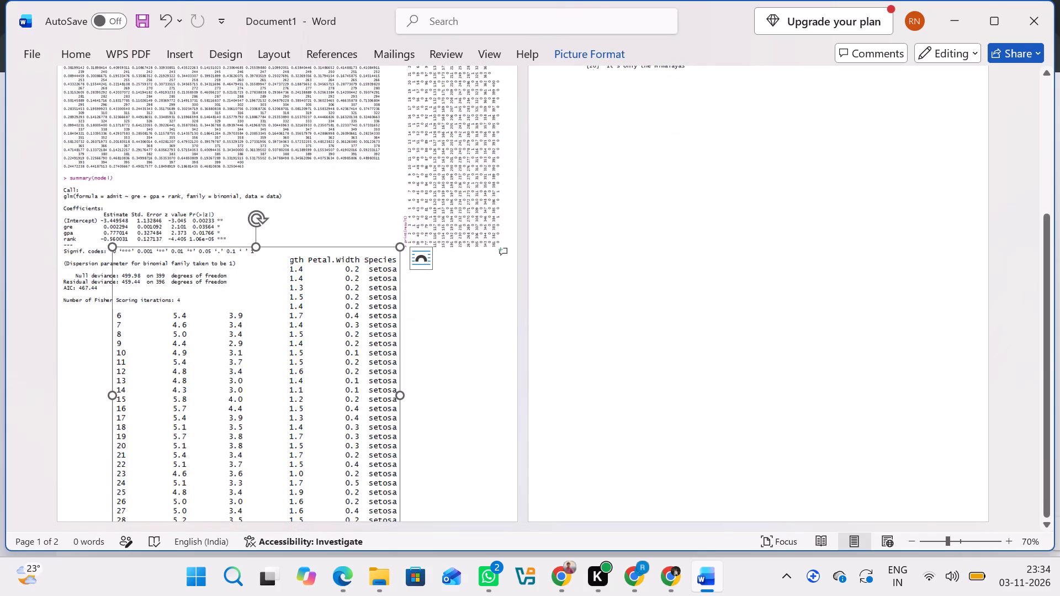
left_click(423, 257)
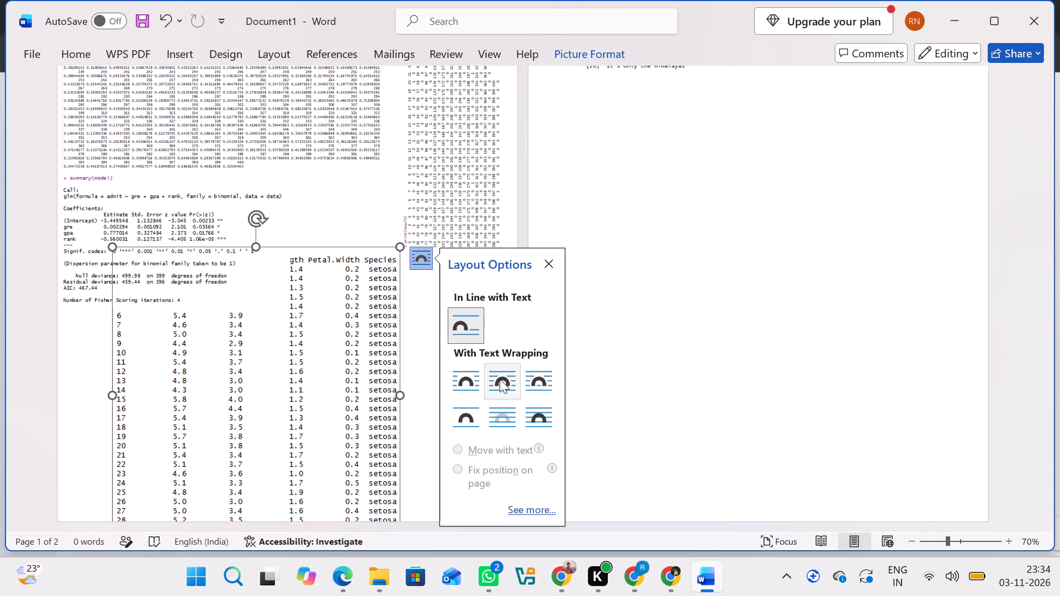
left_click(500, 379)
left_click(474, 300)
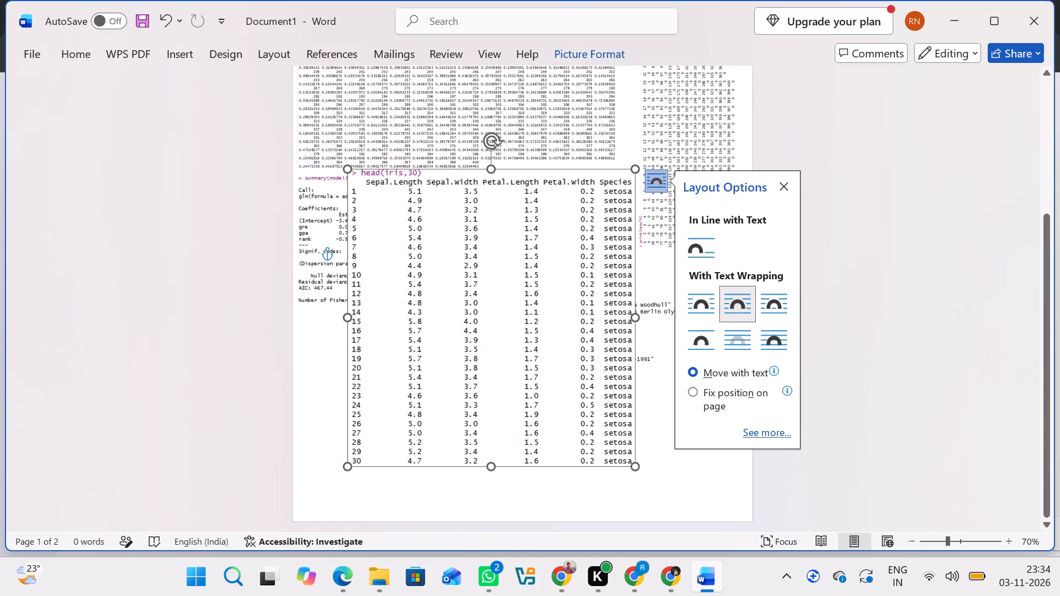
left_click_drag(348, 169, 427, 277)
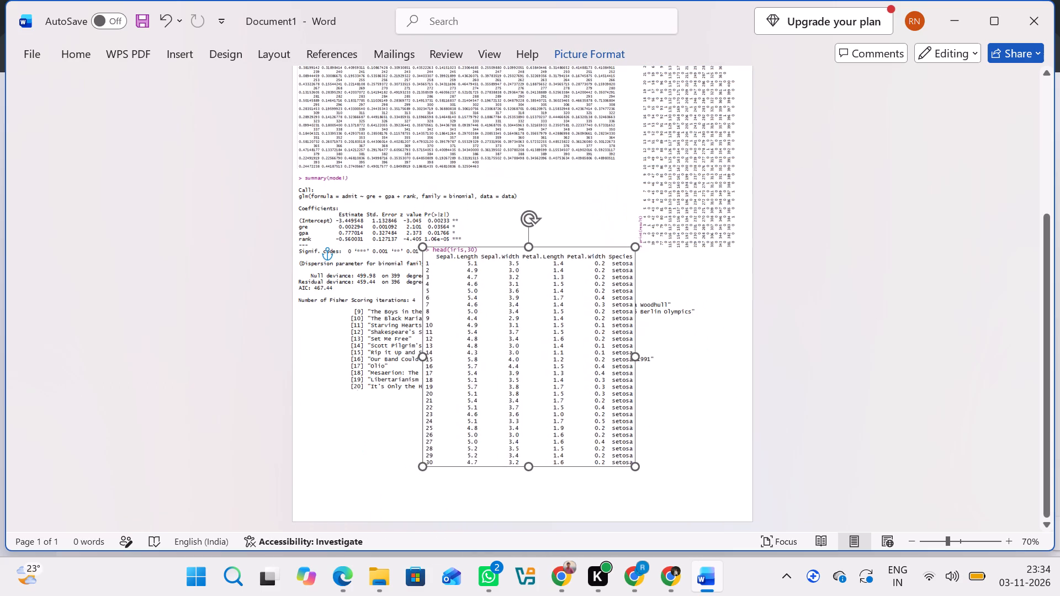
Shrink the head(iris,30) picture further and move it to the page's right side, directly below the print(result) picture.
left_click_drag(427, 277, 437, 290)
left_click_drag(536, 318, 606, 318)
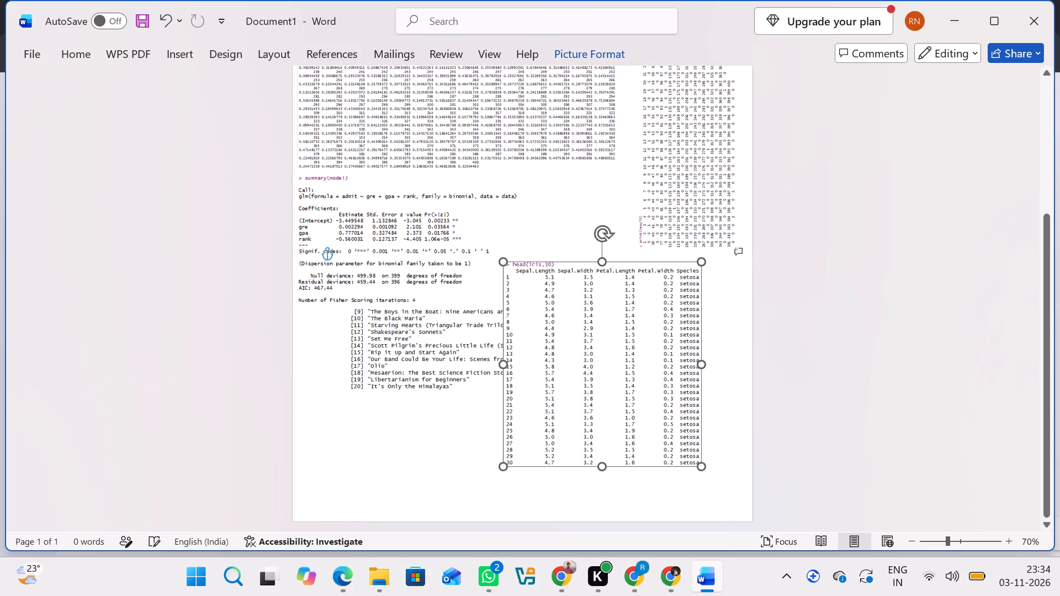
left_click_drag(606, 318, 638, 304)
Apply Tight text wrapping to the print(book_names) picture and move it up over the print(pred) picture.
left_click(462, 320)
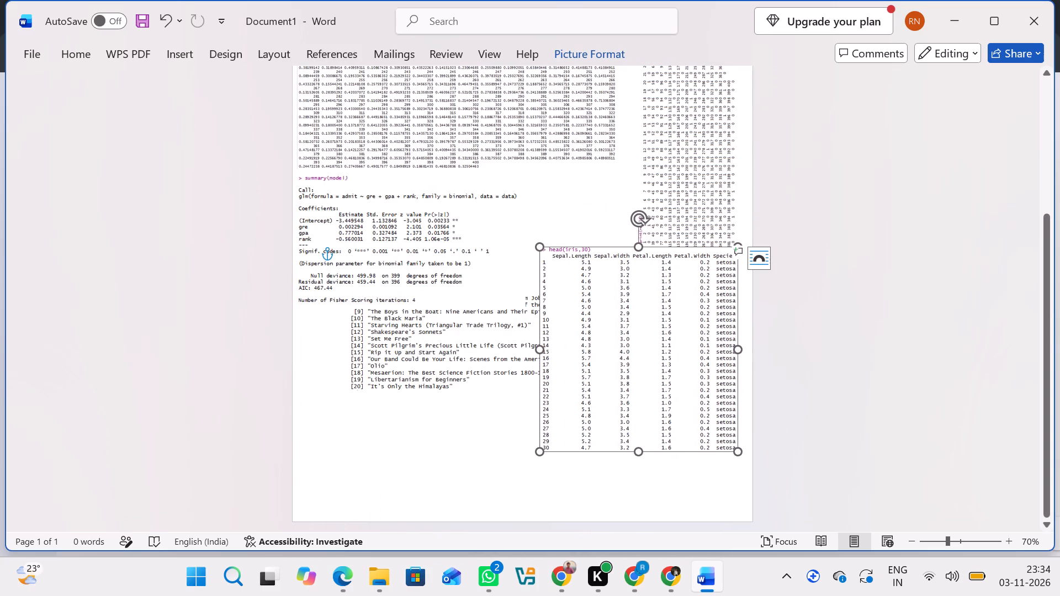
left_click_drag(462, 320, 429, 371)
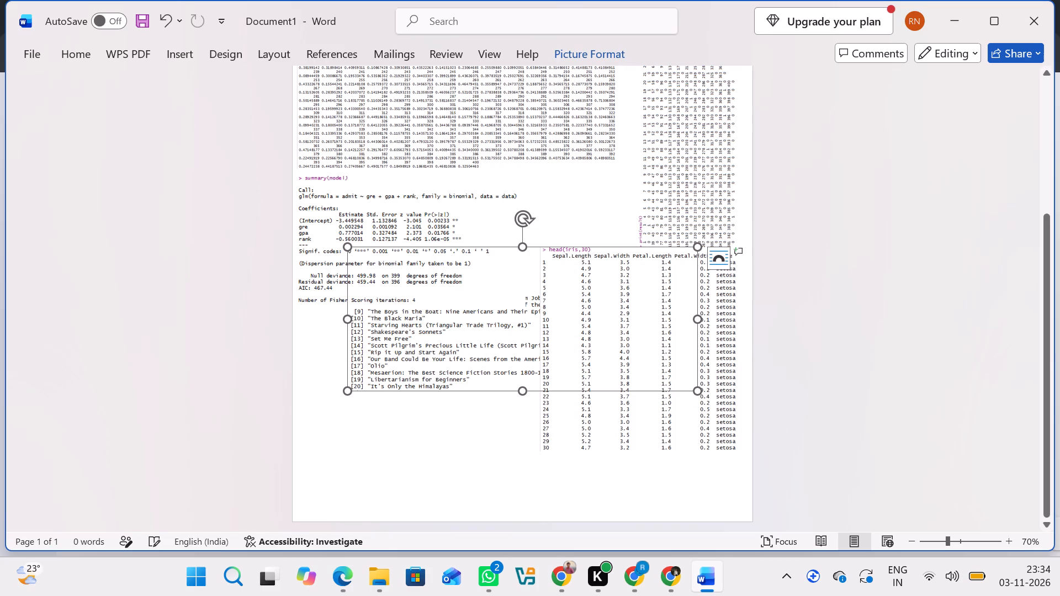
left_click(722, 269)
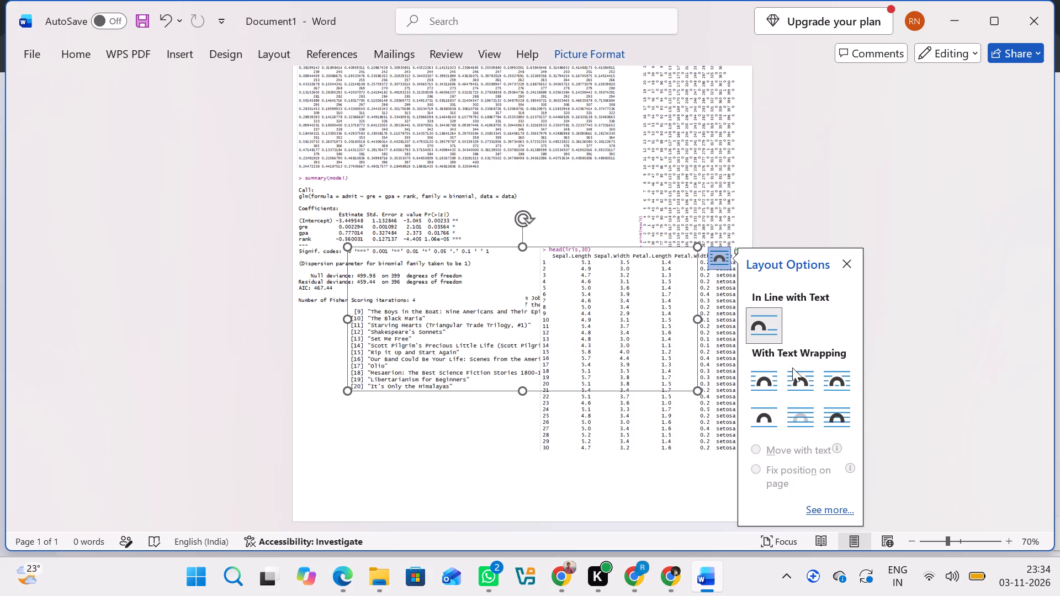
left_click(799, 374)
left_click_drag(590, 337, 544, 261)
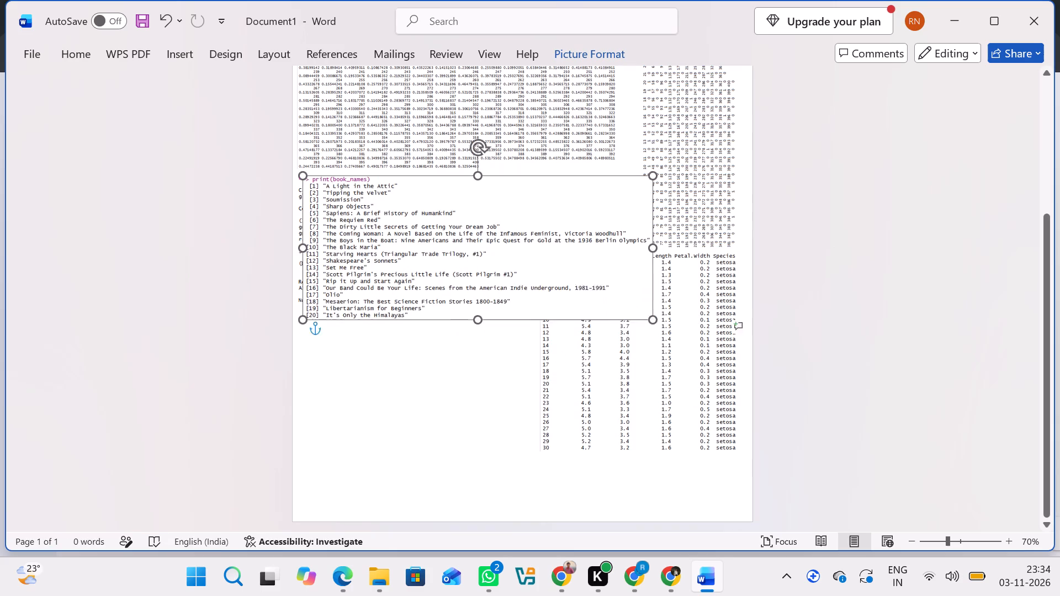
left_click_drag(544, 261, 611, 132)
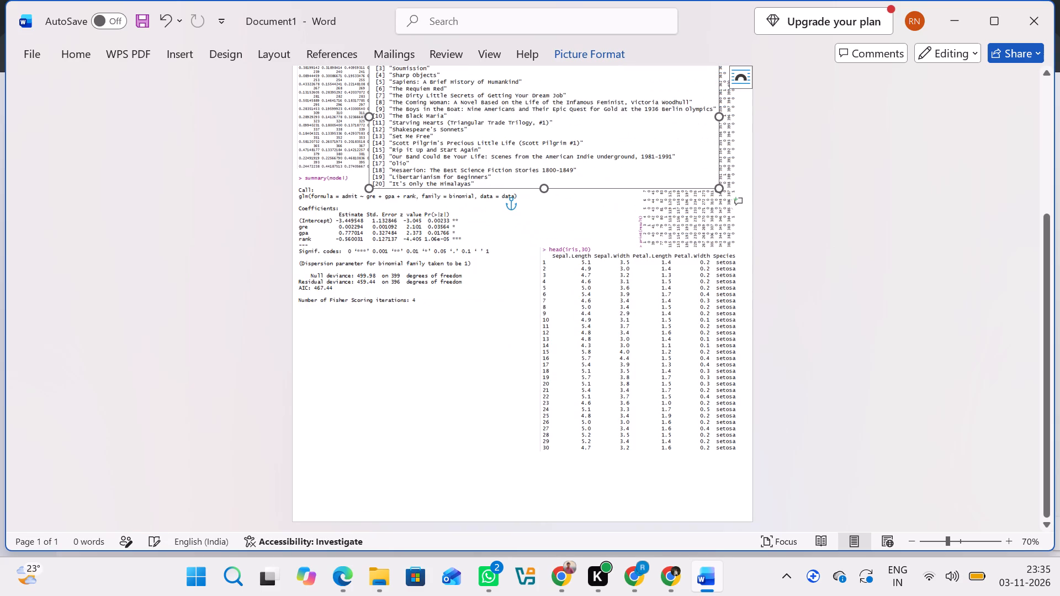
Move the summary(model) picture down to the lower-left area of the page, beside the head(iris,30) picture.
left_click_drag(407, 256, 415, 447)
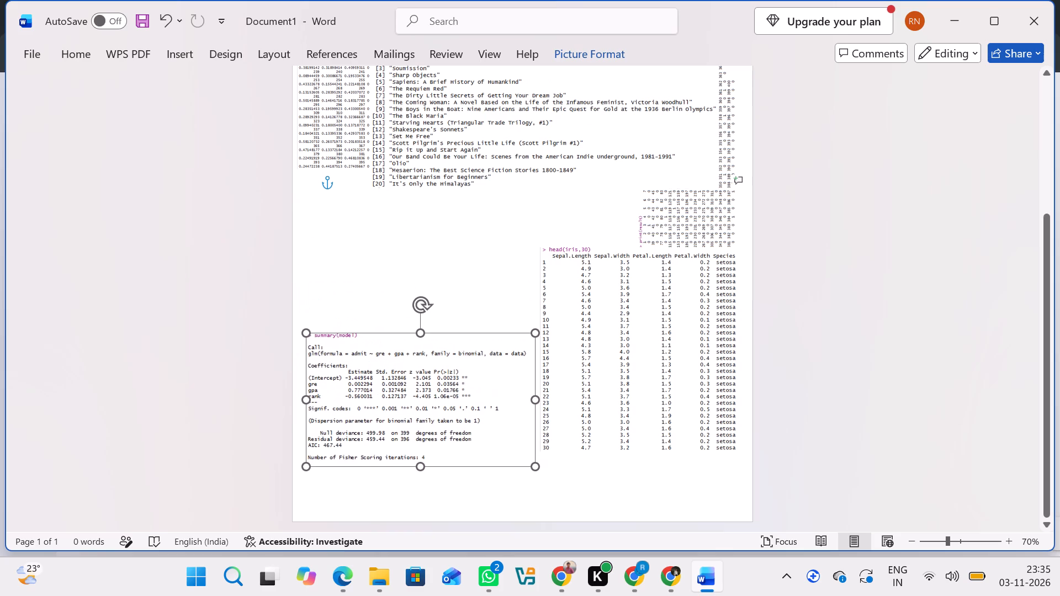
Place the print(book_names) picture directly below the print(pred) picture at the page's left edge and shrink it slightly from its lower-right corner.
left_click_drag(505, 120, 444, 248)
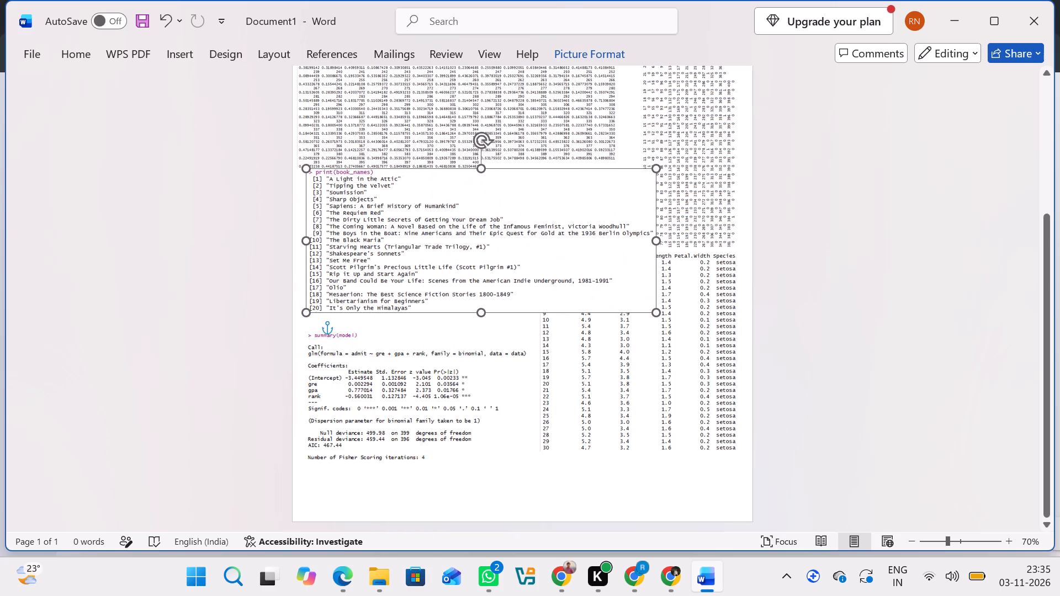
left_click_drag(444, 248, 432, 247)
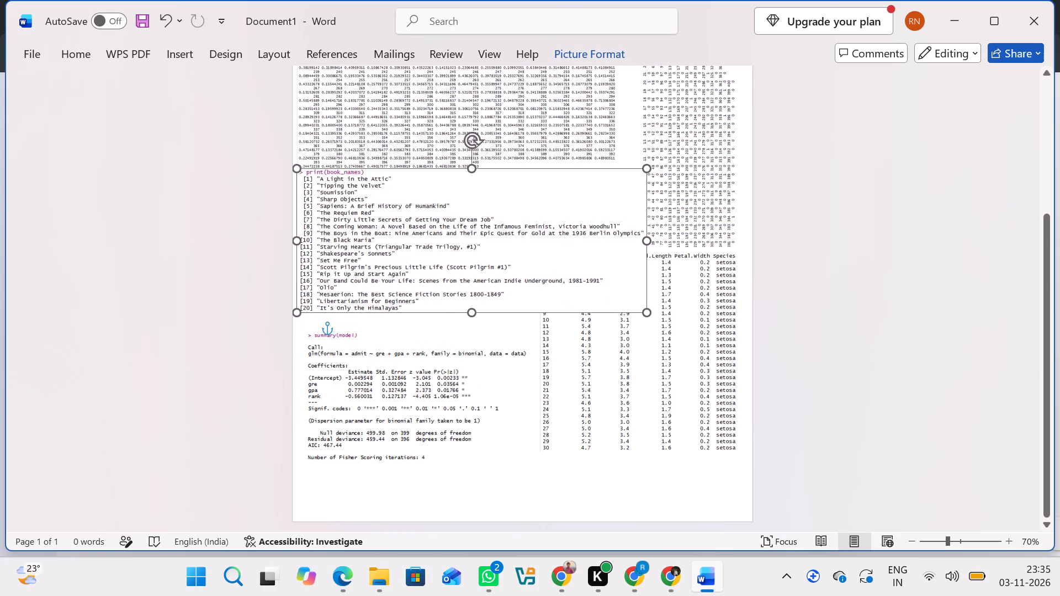
left_click_drag(432, 247, 432, 248)
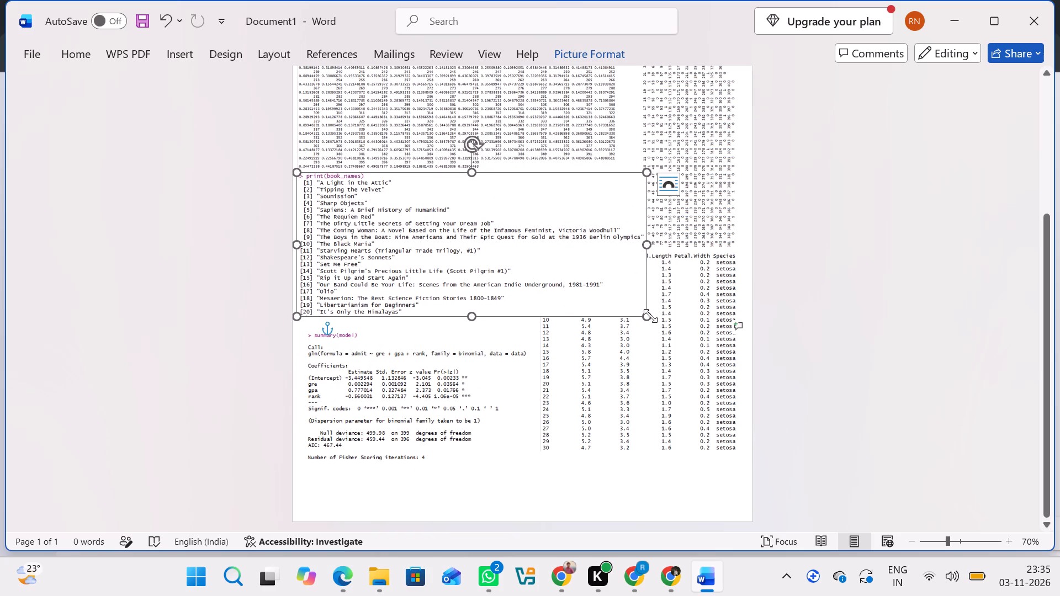
left_click_drag(646, 320, 618, 307)
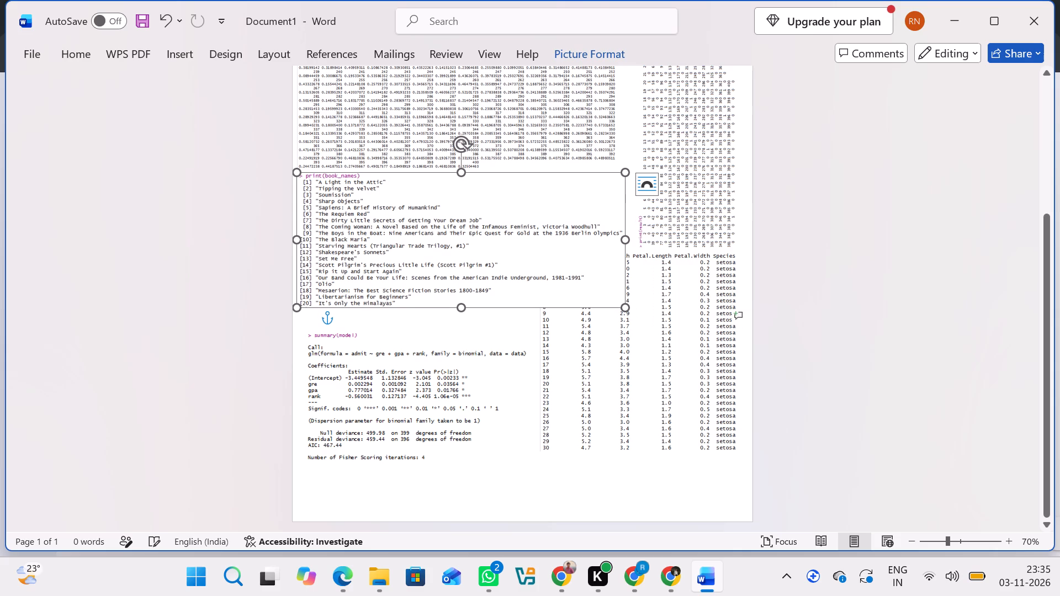
Move the head(iris,30) picture down and shrink it proportionally from its upper-left corner to clear the print(book_names) picture.
left_click_drag(628, 378, 633, 435)
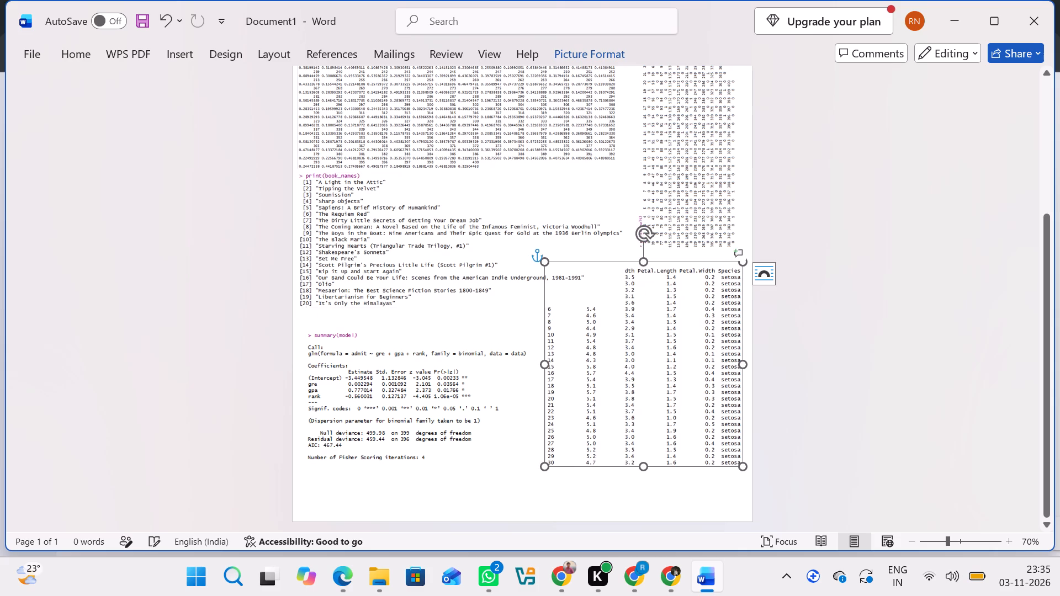
left_click(548, 261)
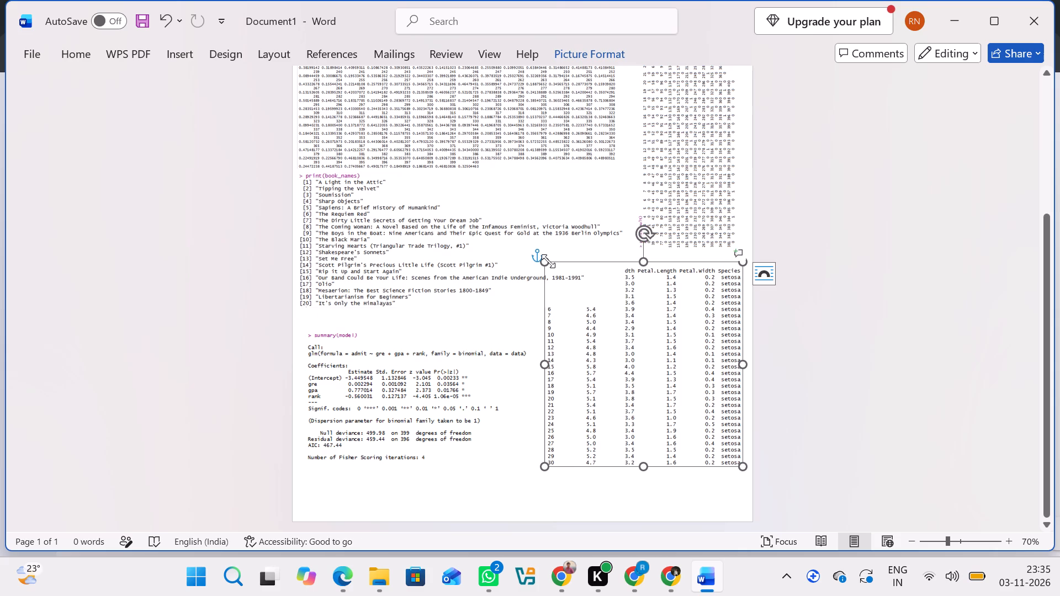
left_click_drag(548, 261, 580, 302)
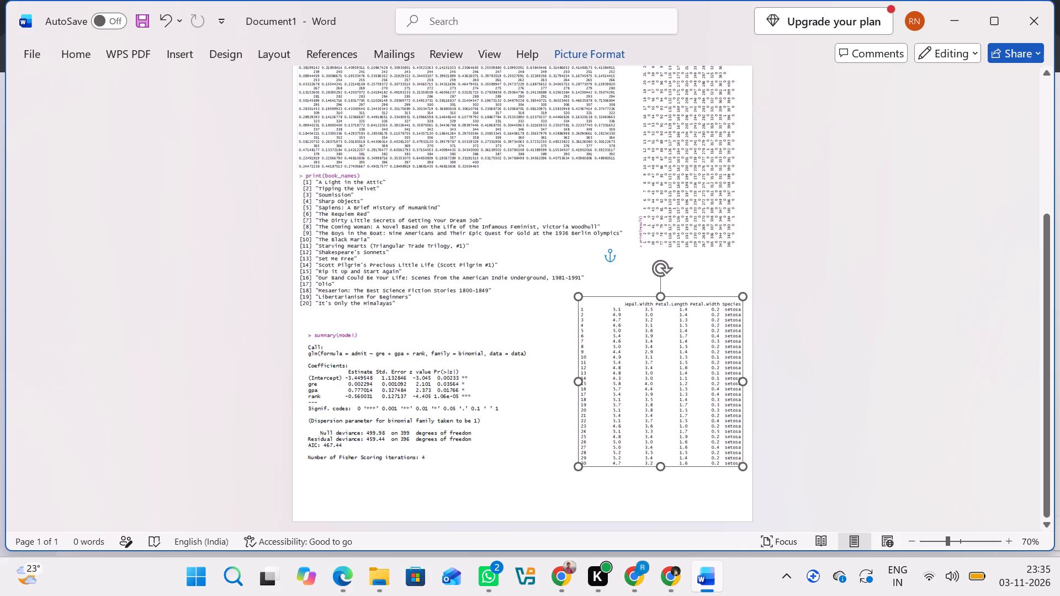
left_click_drag(580, 302, 592, 318)
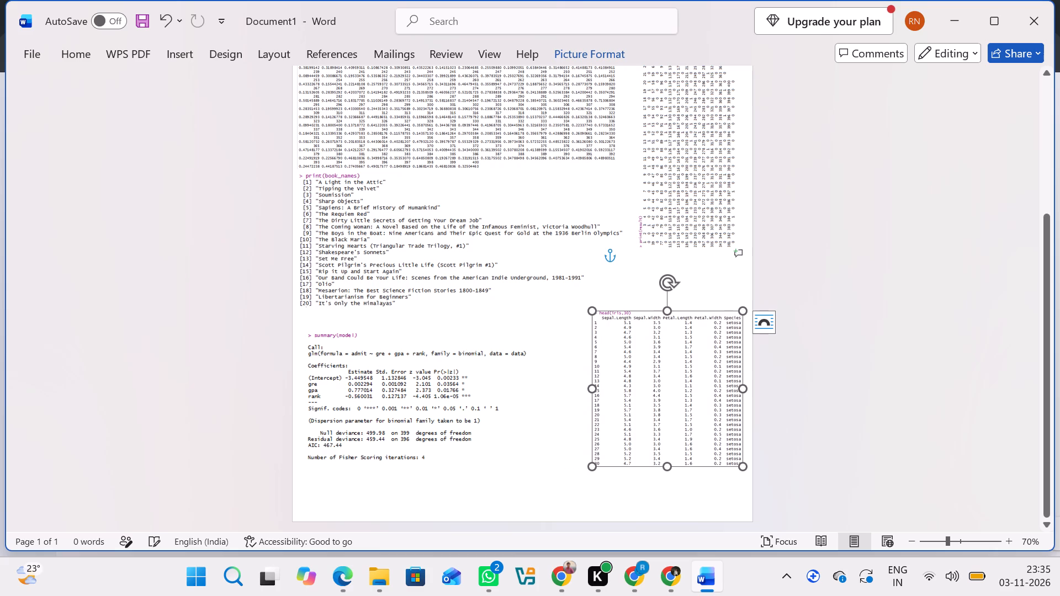
Reposition the head(iris,30) picture between the summary(model) picture and the page's right edge, enlarging it slightly from its lower-right corner.
left_click_drag(650, 355, 608, 372)
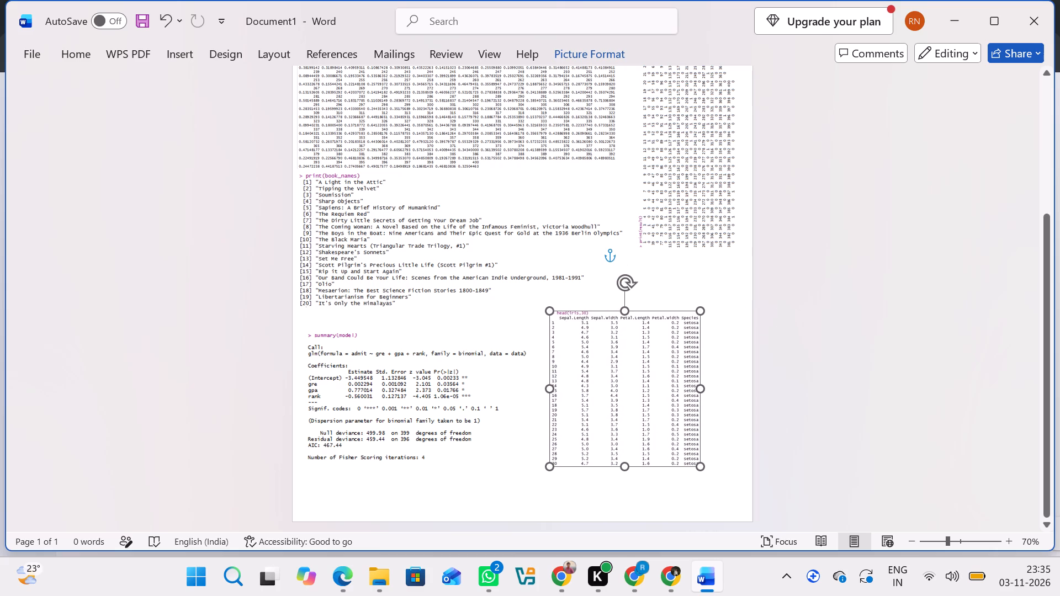
left_click_drag(608, 372, 612, 377)
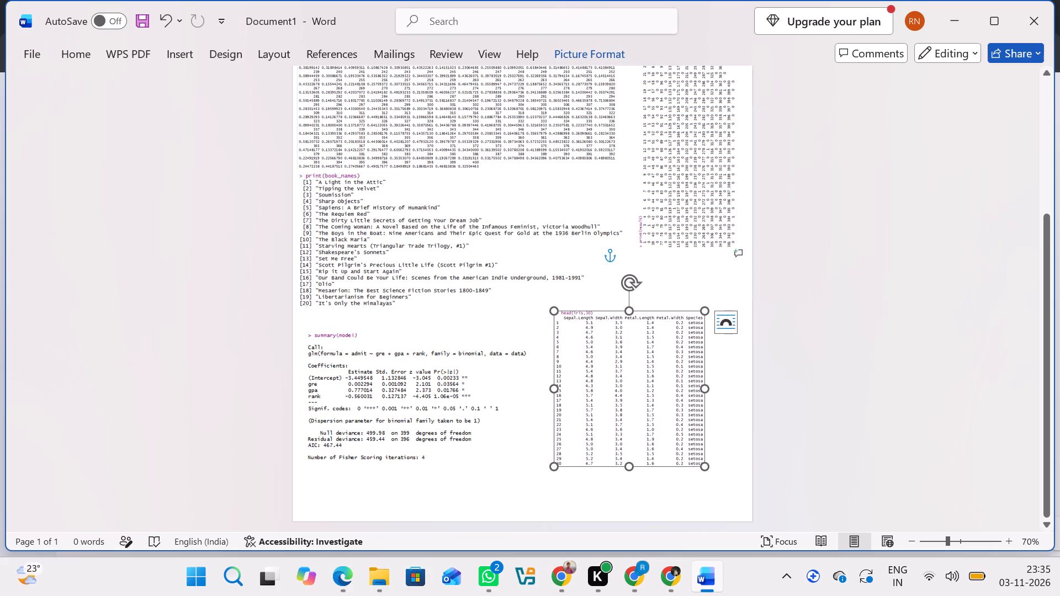
left_click(612, 377)
left_click_drag(612, 377, 599, 369)
left_click_drag(599, 369, 584, 361)
left_click_drag(628, 363, 600, 354)
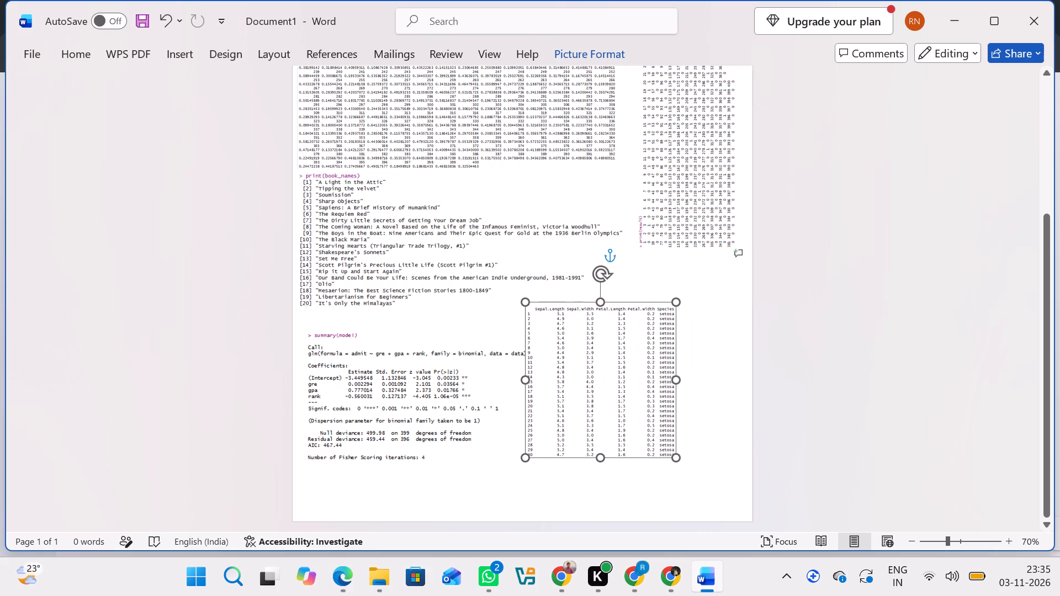
left_click_drag(600, 354, 614, 404)
left_click_drag(692, 465, 702, 467)
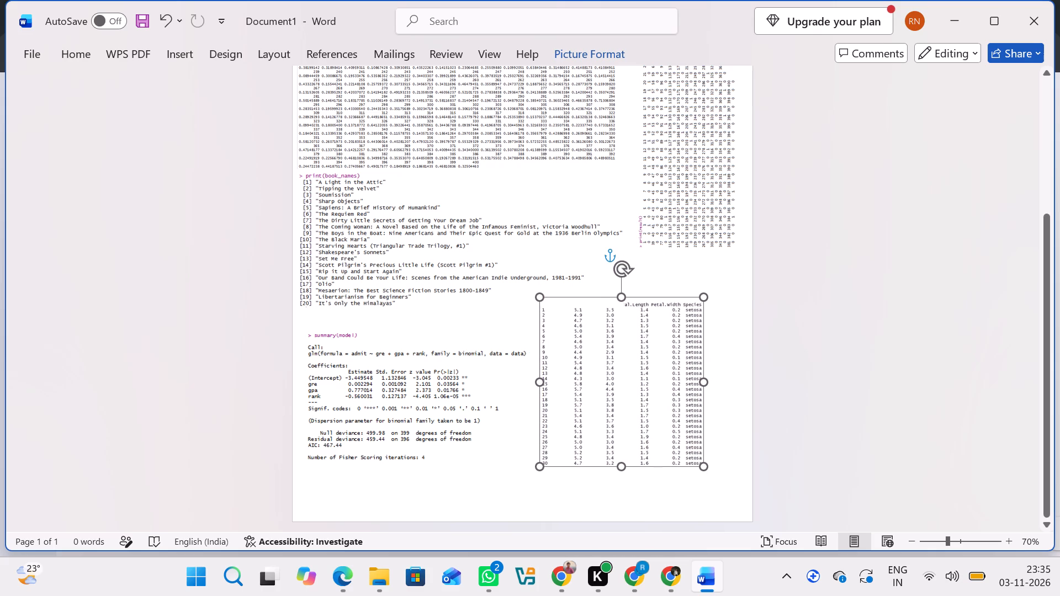
left_click_drag(702, 467, 697, 465)
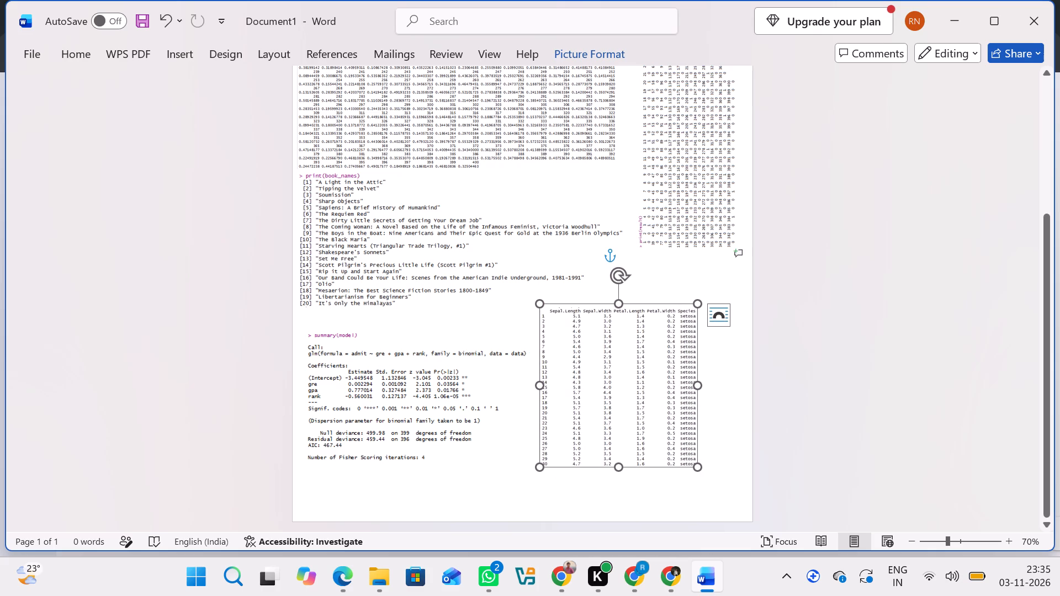
left_click(480, 243)
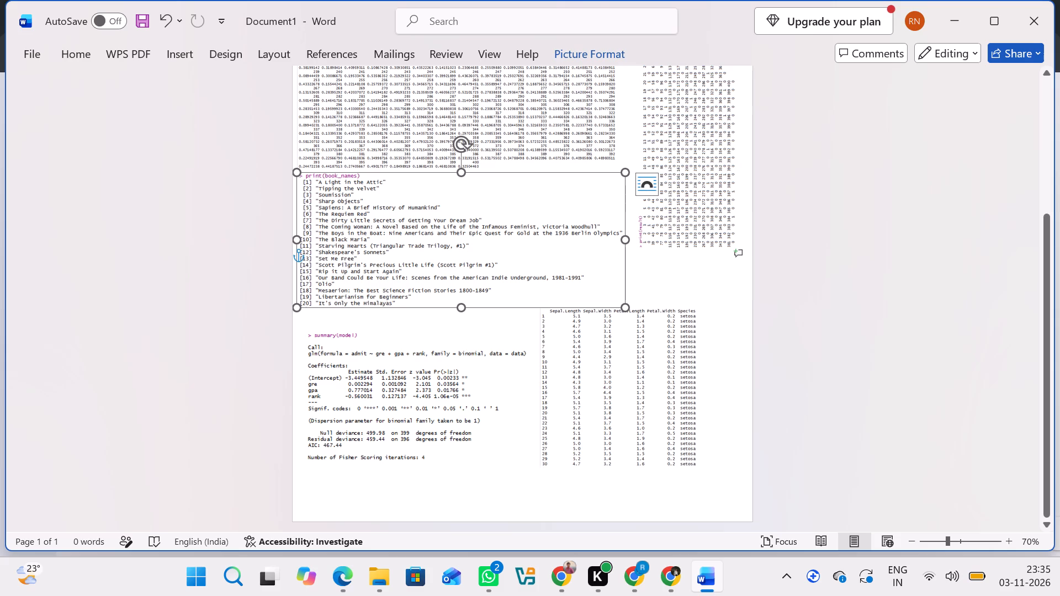
left_click(629, 343)
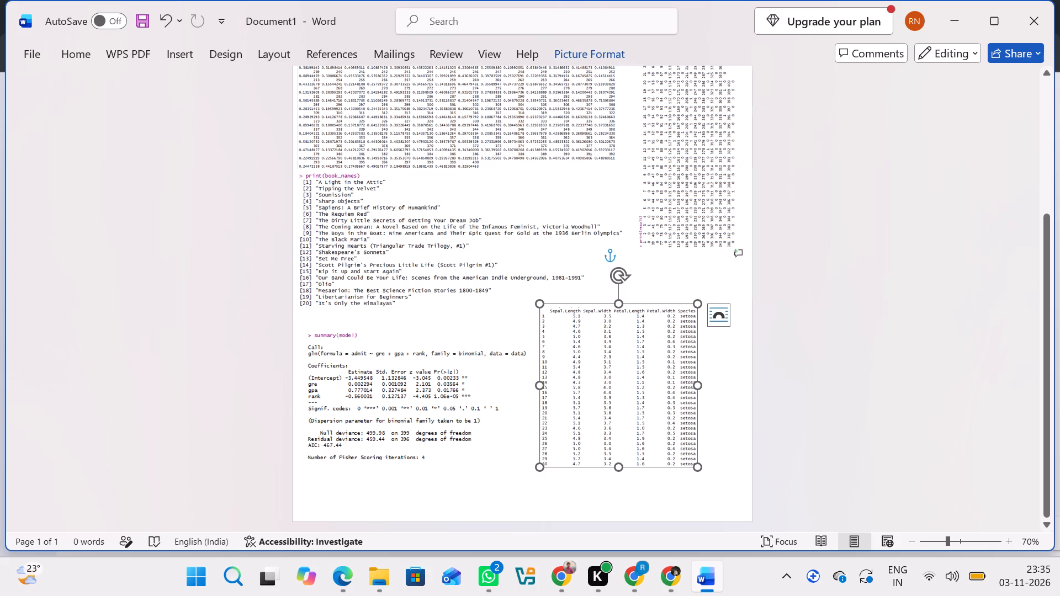
left_click_drag(629, 343, 672, 352)
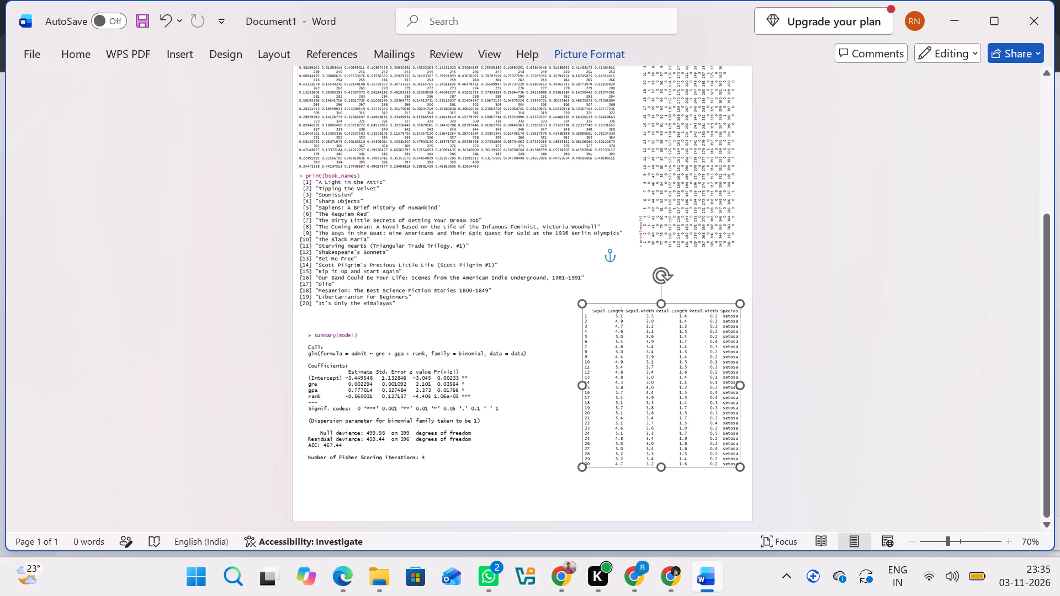
left_click_drag(672, 352, 647, 368)
Nudge the print(result) and print(pred) pictures slightly to the right in the upper part of the page.
scroll(680, 160, "up", 2)
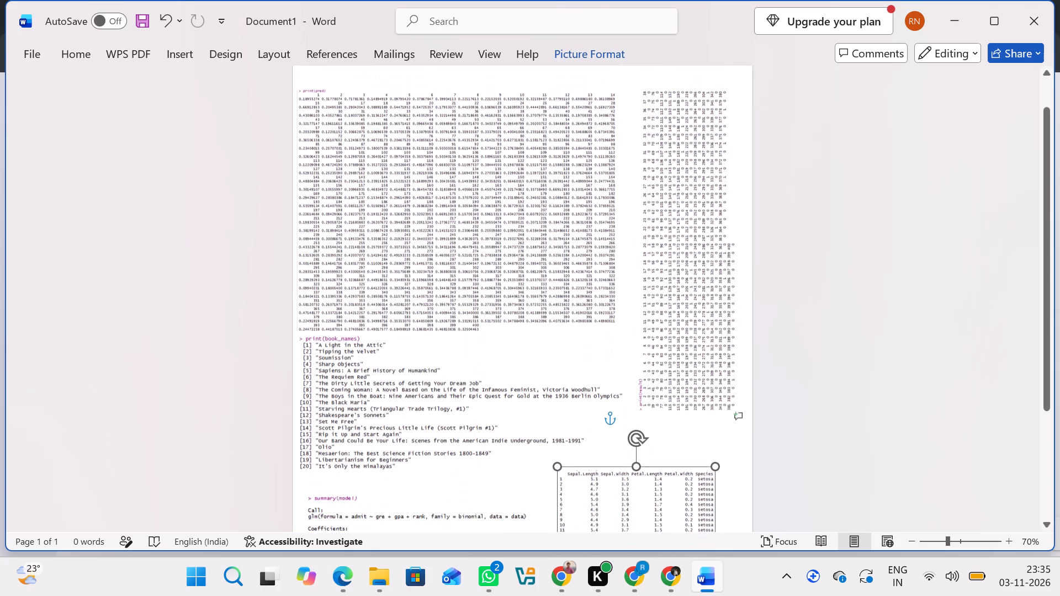
left_click_drag(680, 160, 682, 125)
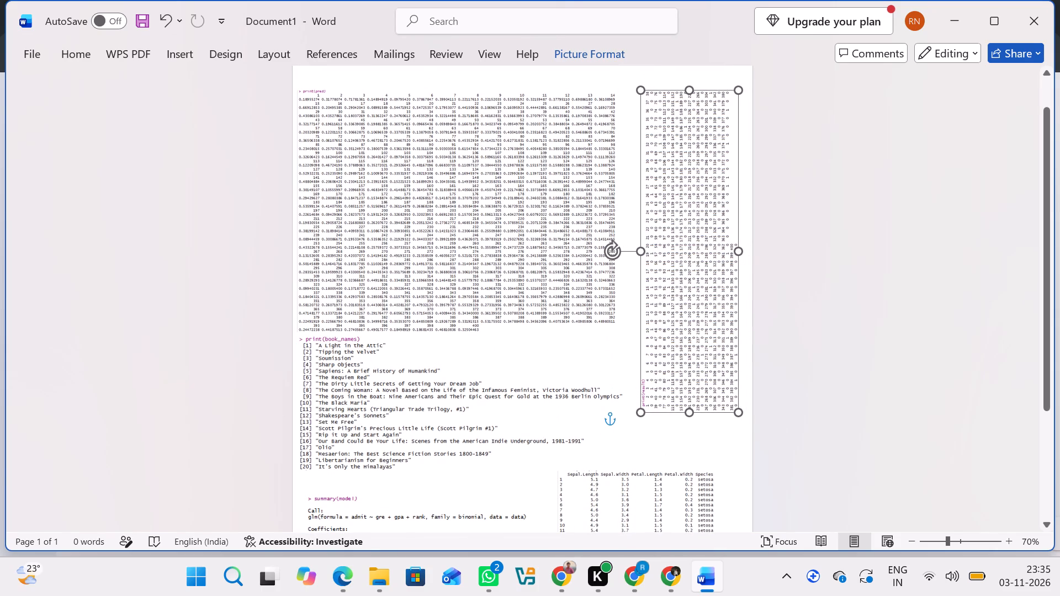
left_click_drag(682, 125, 681, 124)
left_click_drag(511, 141, 515, 141)
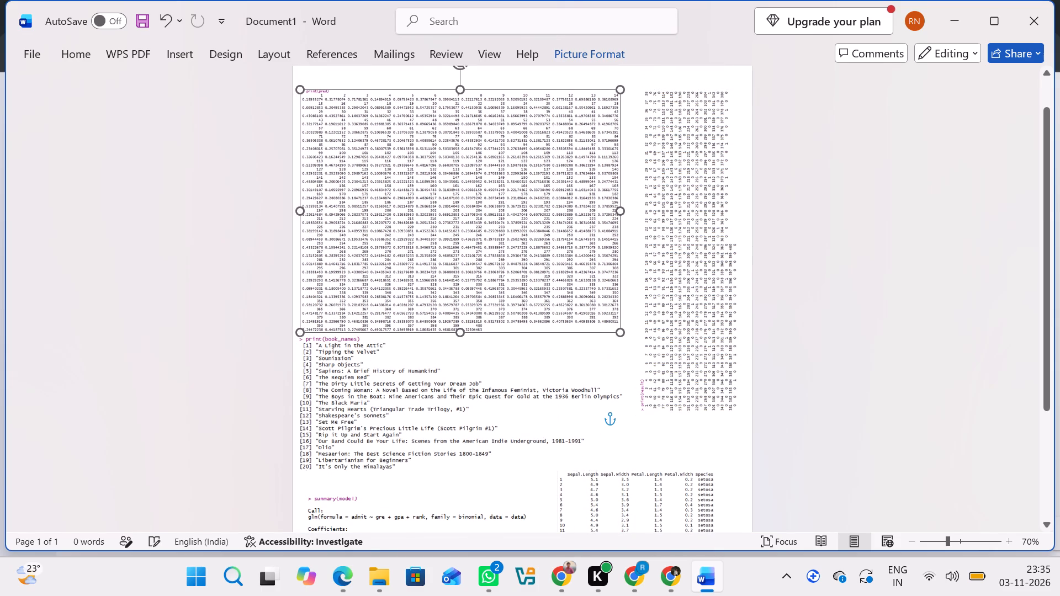
left_click_drag(515, 141, 518, 141)
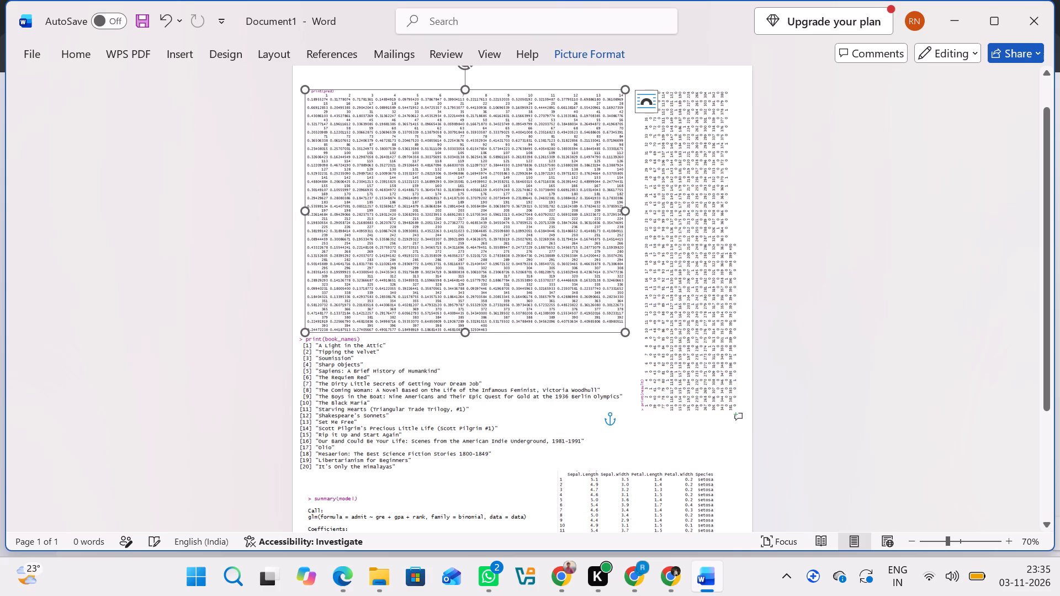
Move the summary(model) picture from the bottom of the page up over the print(pred) picture.
scroll(518, 141, "down", 2)
left_click(421, 235)
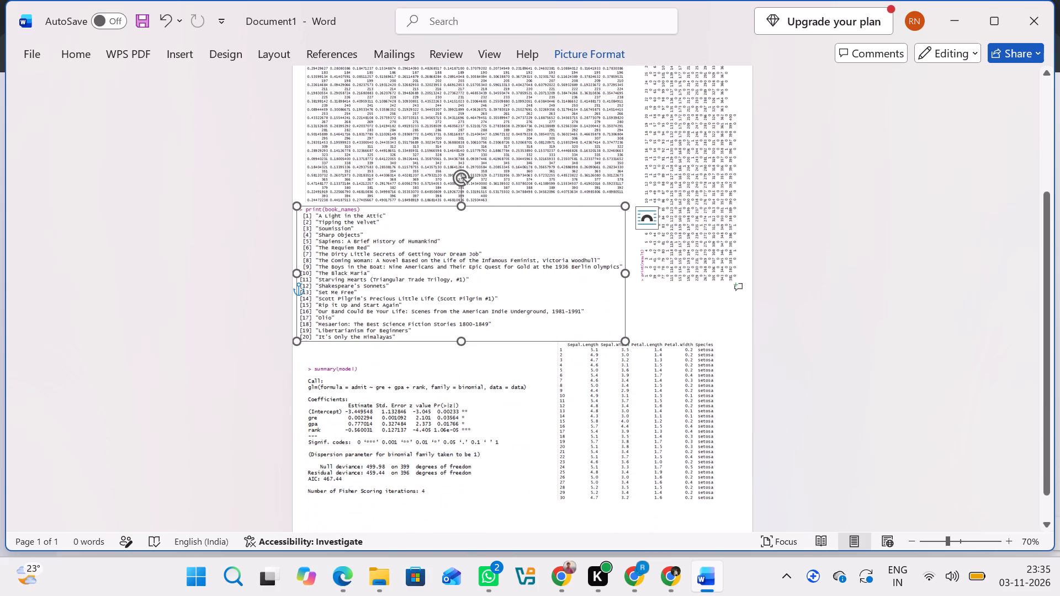
scroll(421, 235, "down", 1)
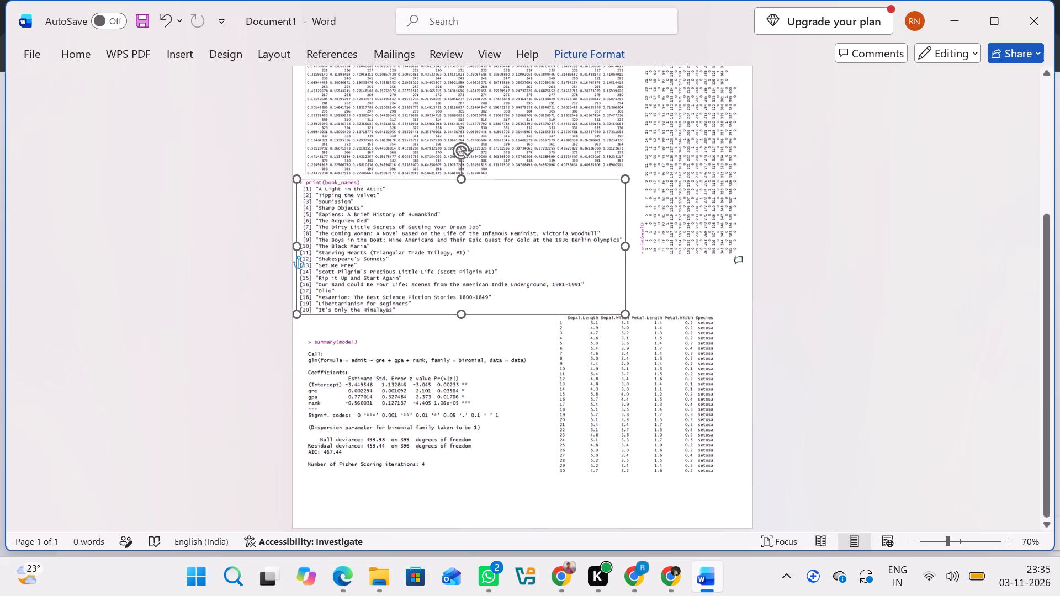
scroll(421, 235, "down", 1)
left_click(357, 408)
left_click_drag(357, 408, 420, 376)
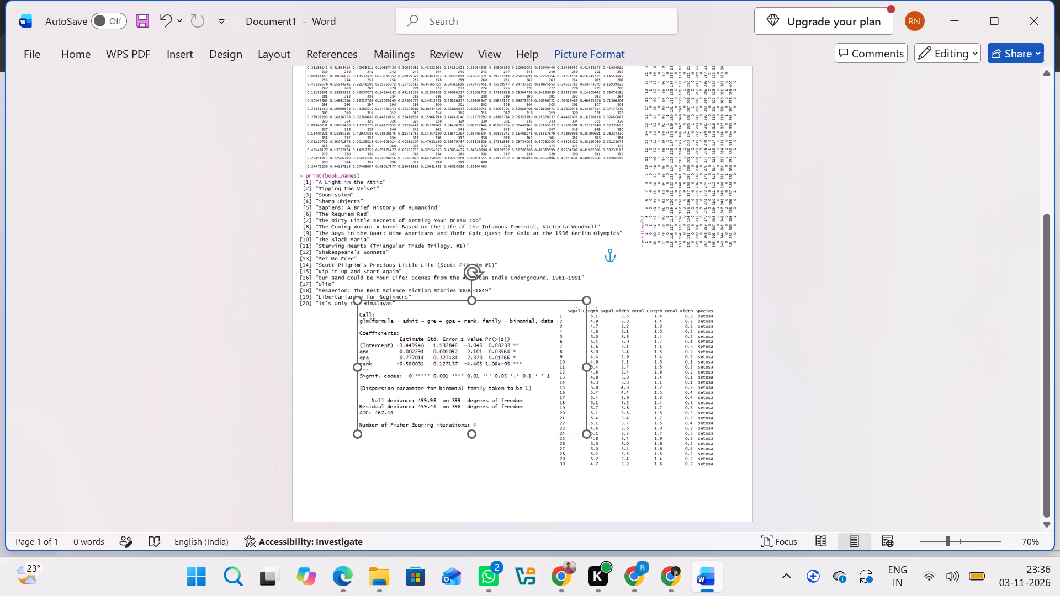
left_click_drag(420, 376, 442, 136)
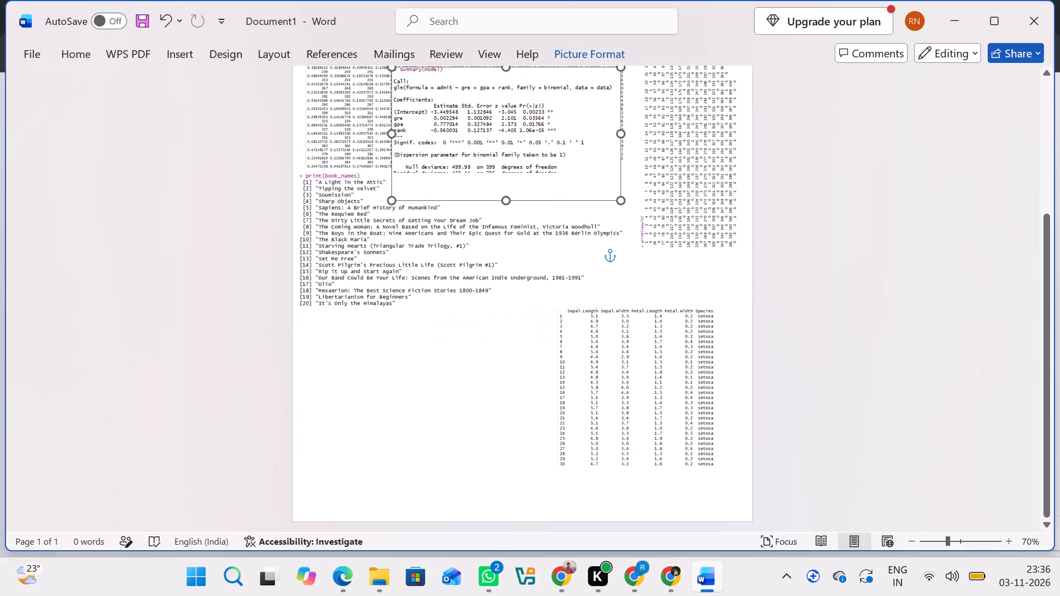
left_click_drag(442, 136, 444, 108)
Move the head(iris,30) picture left, below the print(book_names) picture, and rotate it a quarter turn counterclockwise.
left_click_drag(619, 372, 543, 405)
left_click_drag(565, 275, 500, 291)
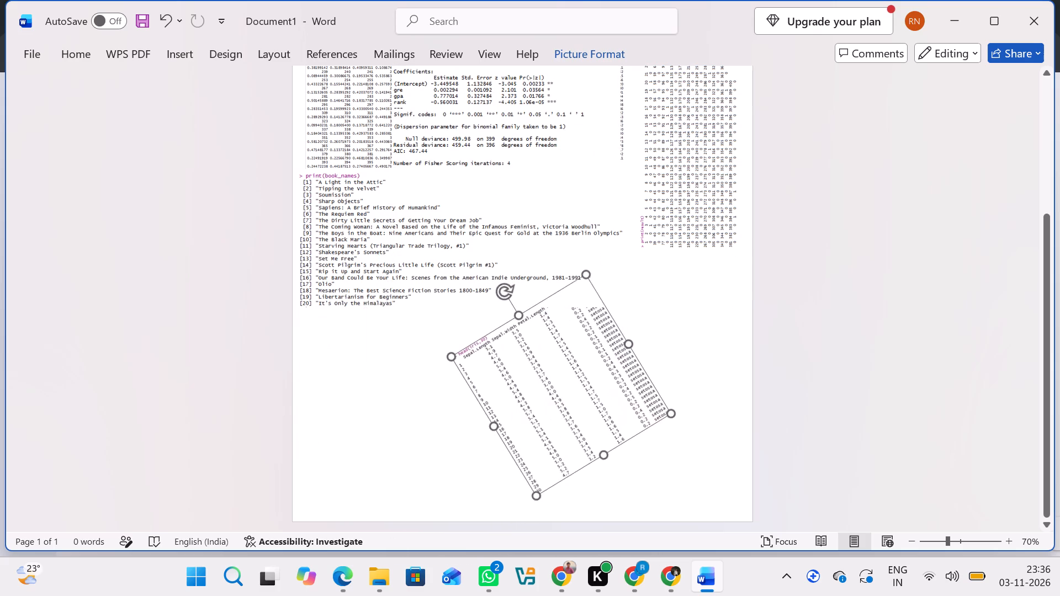
left_click_drag(500, 291, 484, 304)
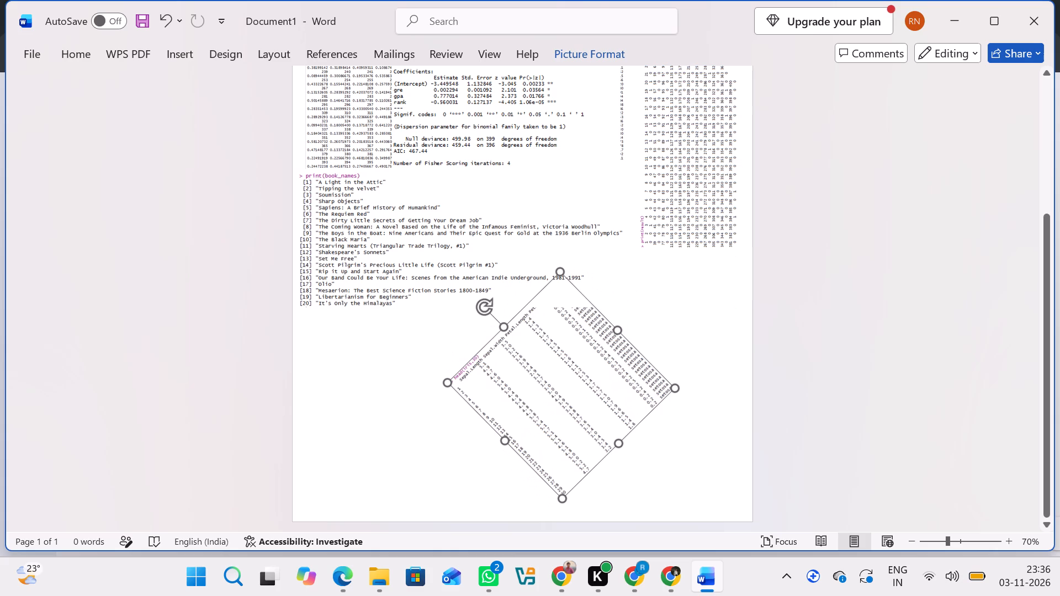
left_click_drag(484, 304, 475, 380)
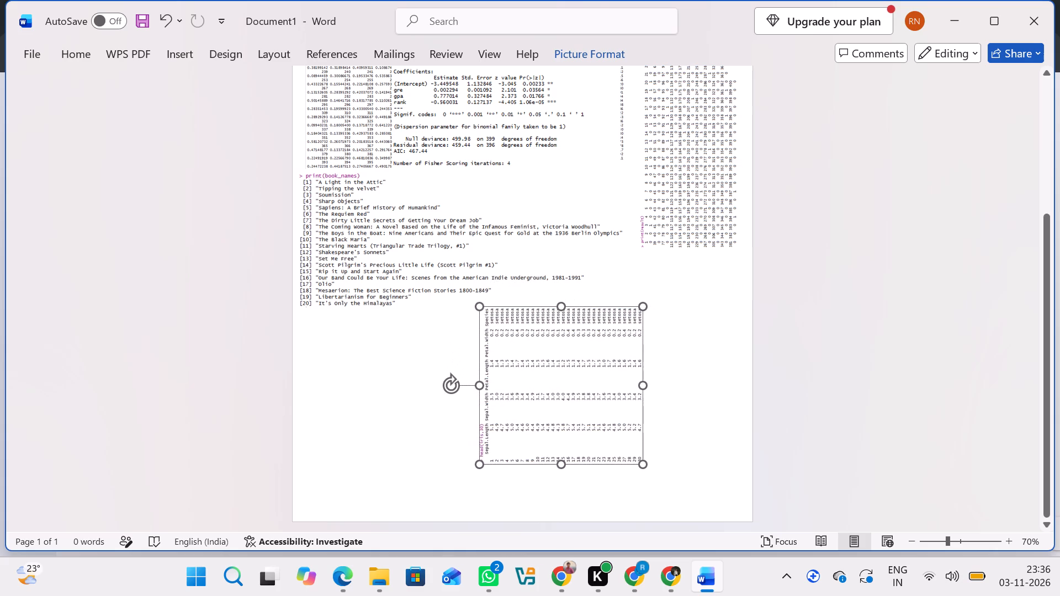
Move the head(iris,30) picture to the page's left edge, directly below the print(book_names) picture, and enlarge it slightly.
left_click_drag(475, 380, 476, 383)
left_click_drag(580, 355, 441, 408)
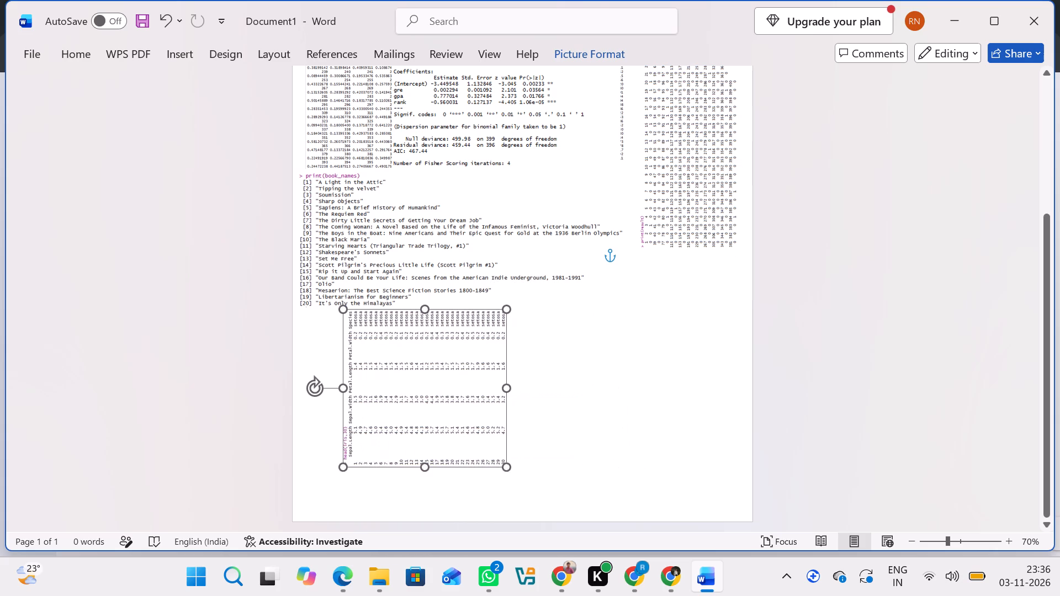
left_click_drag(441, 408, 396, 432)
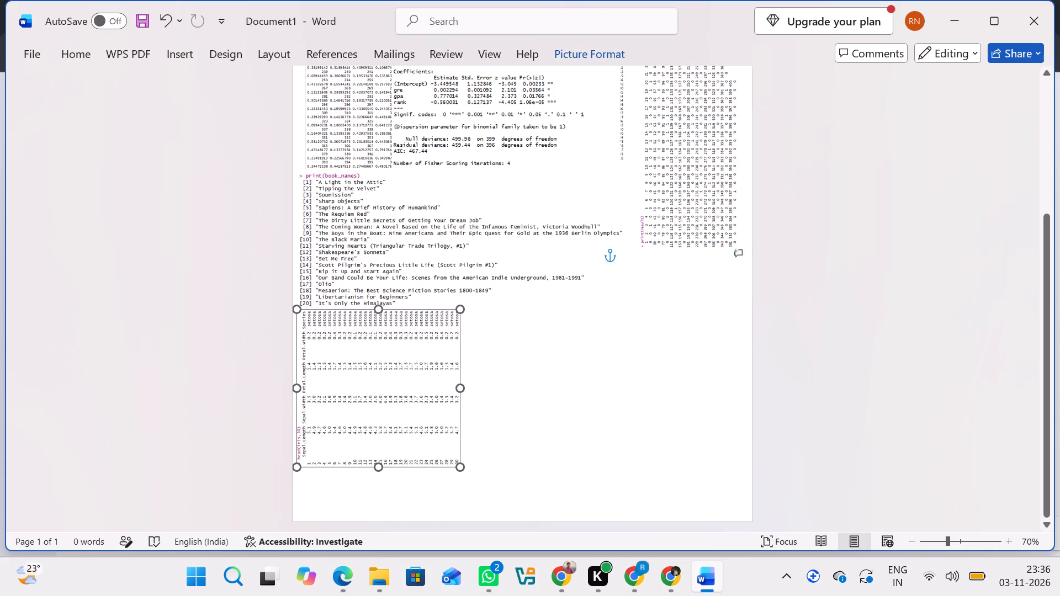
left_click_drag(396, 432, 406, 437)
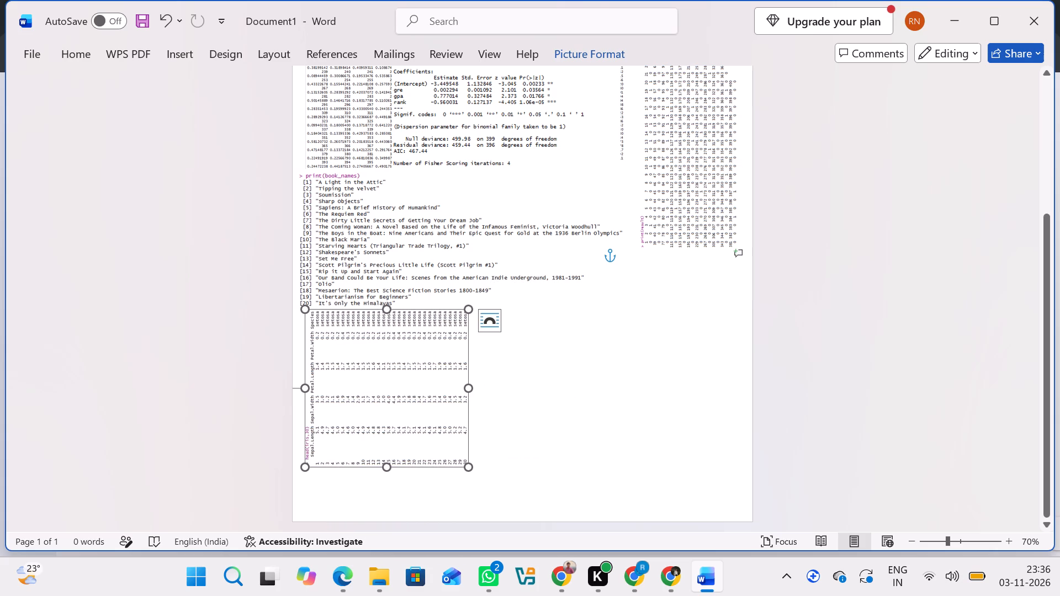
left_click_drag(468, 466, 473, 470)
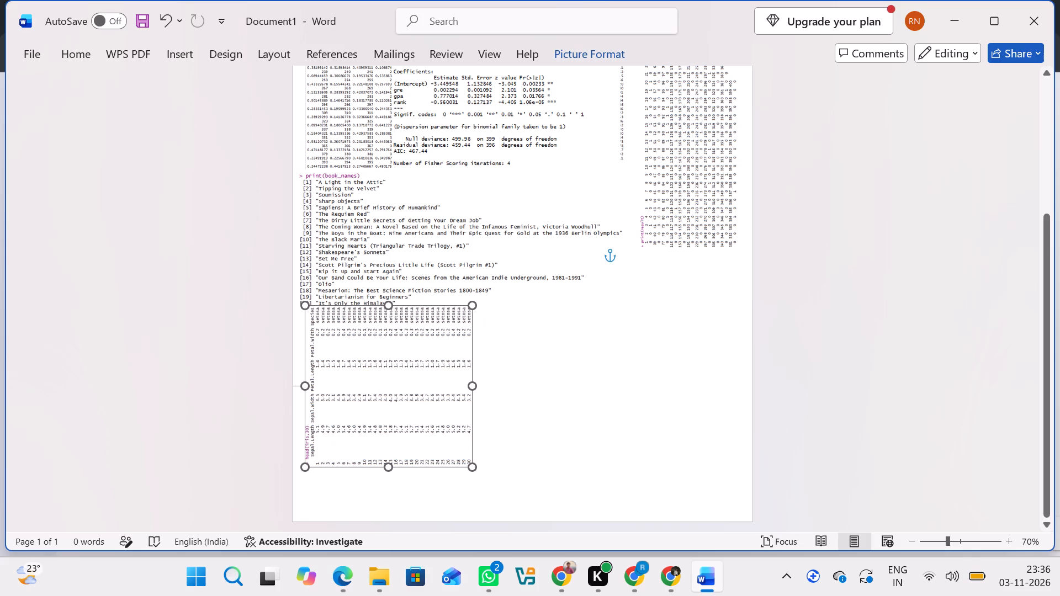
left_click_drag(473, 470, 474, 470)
Move the head(iris,30) picture across to the page's right edge in the lower part of the page, adjusting its size from the lower-left corner.
left_click_drag(375, 378, 496, 402)
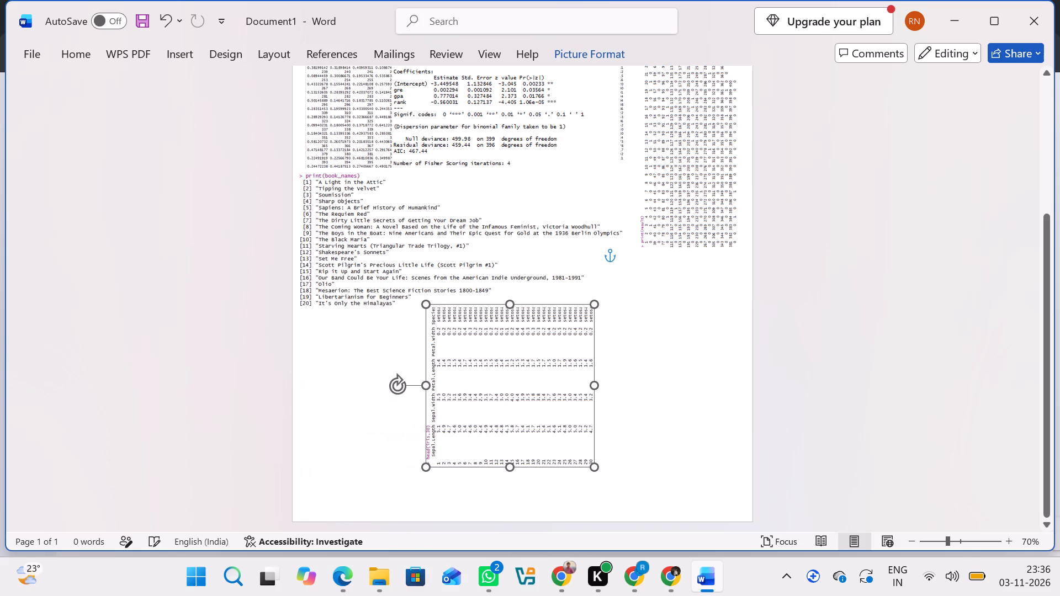
left_click_drag(496, 402, 650, 411)
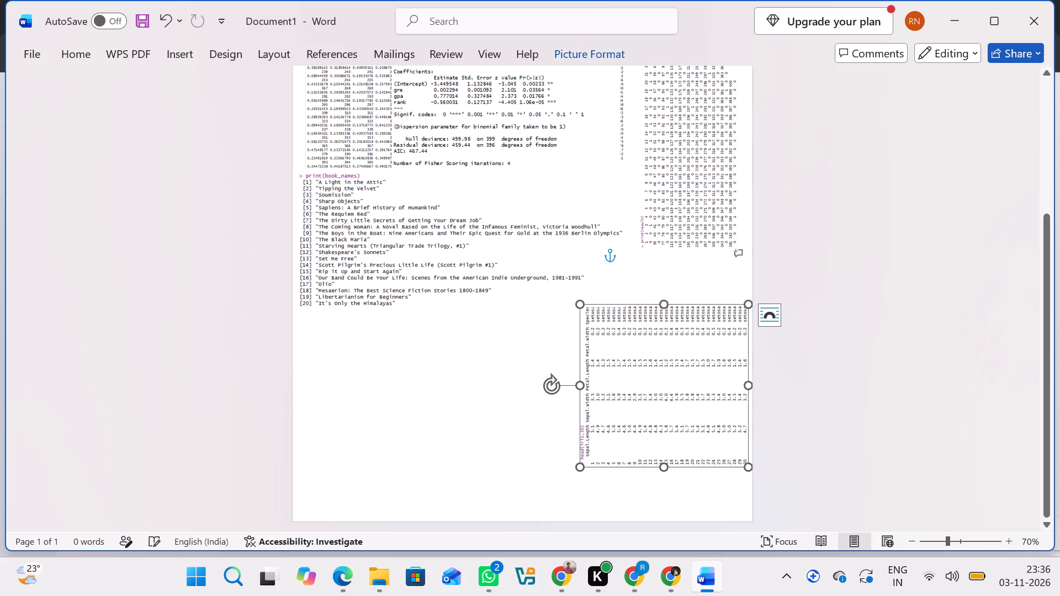
left_click_drag(579, 473, 569, 476)
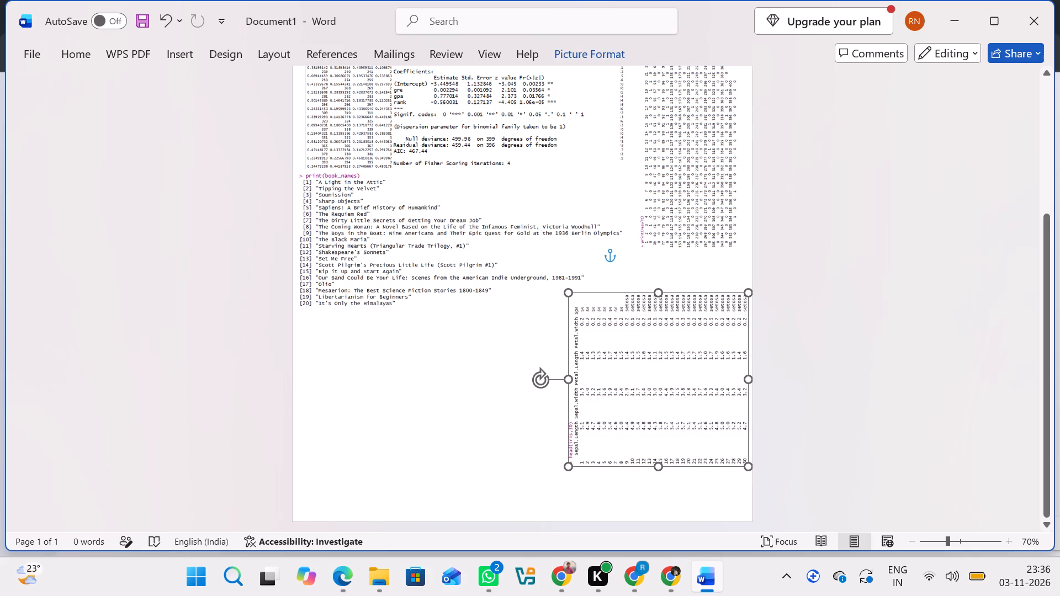
left_click_drag(569, 476, 640, 466)
Move the summary(model) picture off print(pred) to below the print(book_names) picture, and nudge the head(iris,30) picture slightly left beside it.
left_click_drag(478, 121, 420, 366)
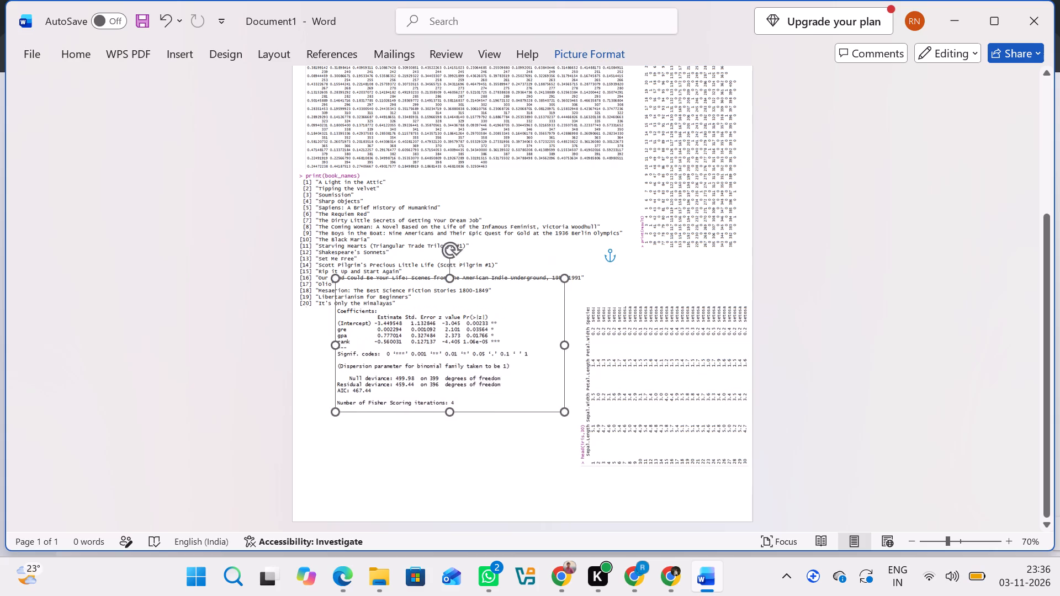
left_click_drag(420, 366, 390, 399)
left_click_drag(659, 371, 653, 373)
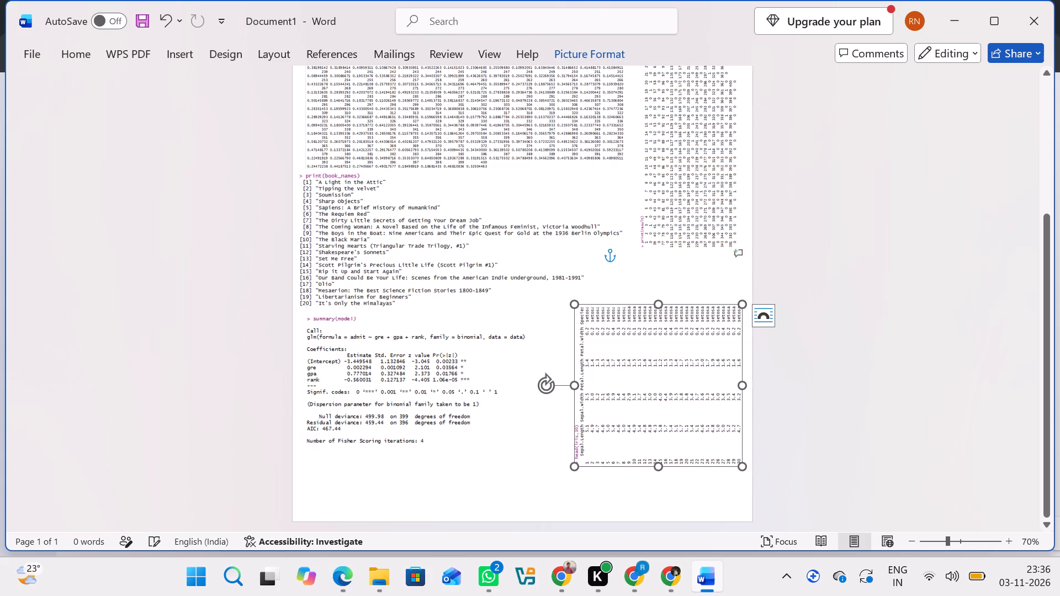
Shrink the print(book_names) picture slightly from its lower-right corner.
left_click(547, 232)
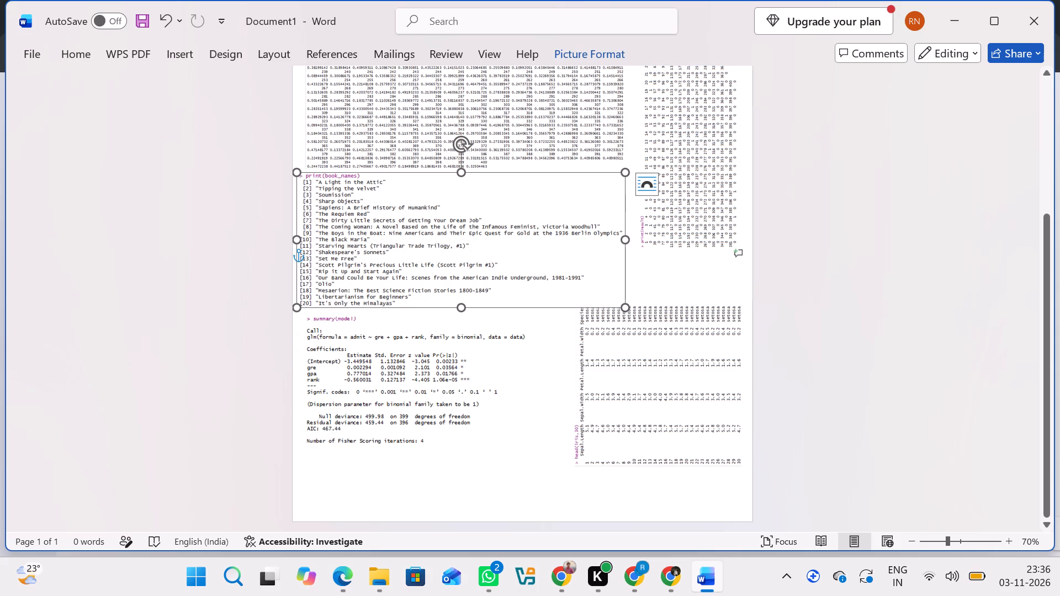
left_click_drag(627, 310, 623, 305)
left_click_drag(623, 305, 620, 302)
Move the head(iris,30) picture left, closer to the summary(model) picture, and adjust it to a slightly smaller size from its lower-right corner.
left_click_drag(635, 364, 607, 365)
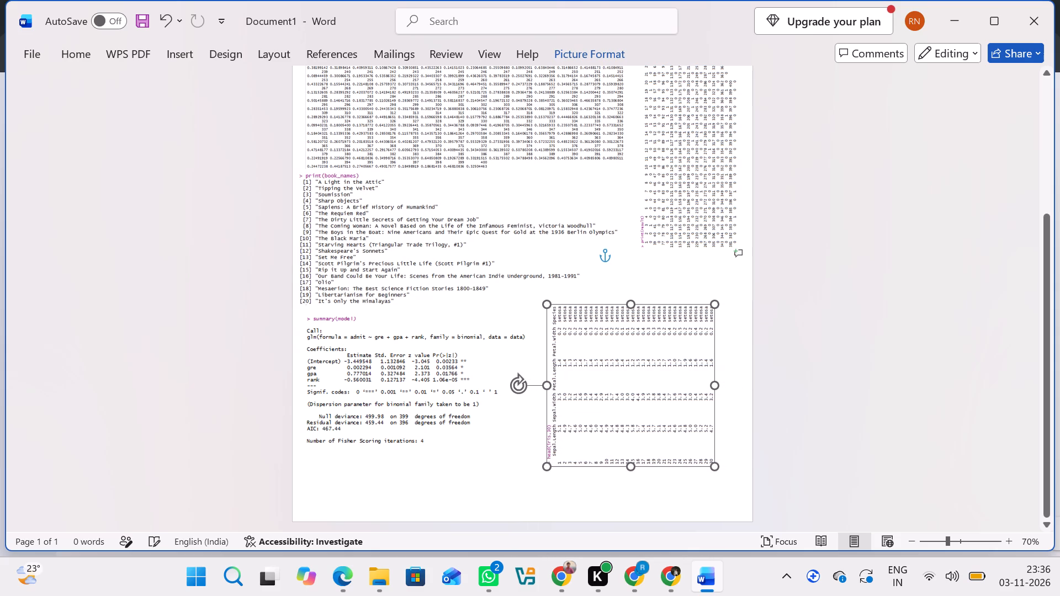
left_click_drag(713, 466, 723, 466)
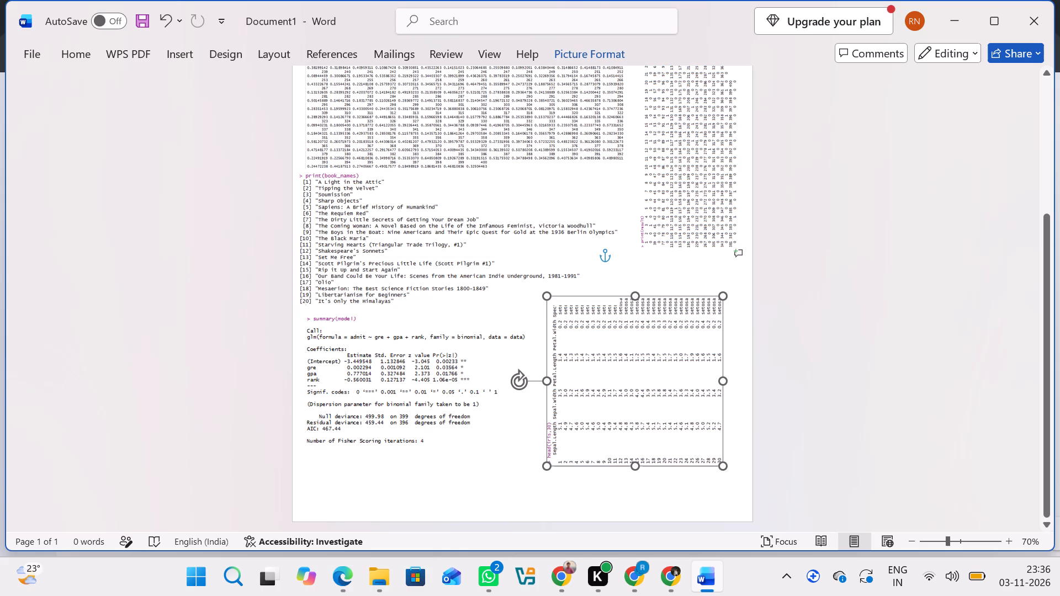
left_click_drag(723, 466, 712, 466)
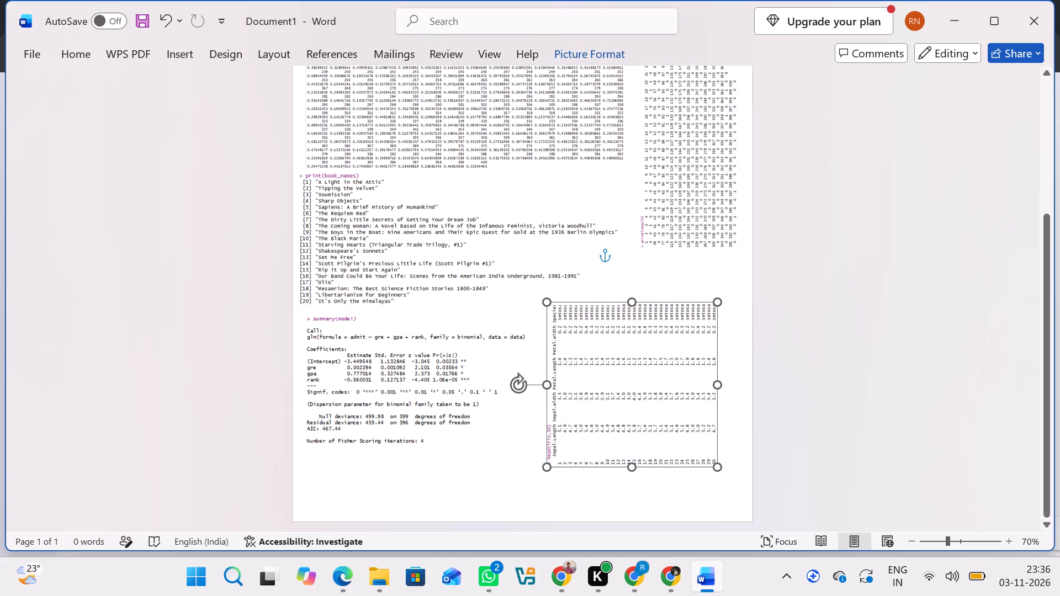
left_click_drag(712, 466, 704, 464)
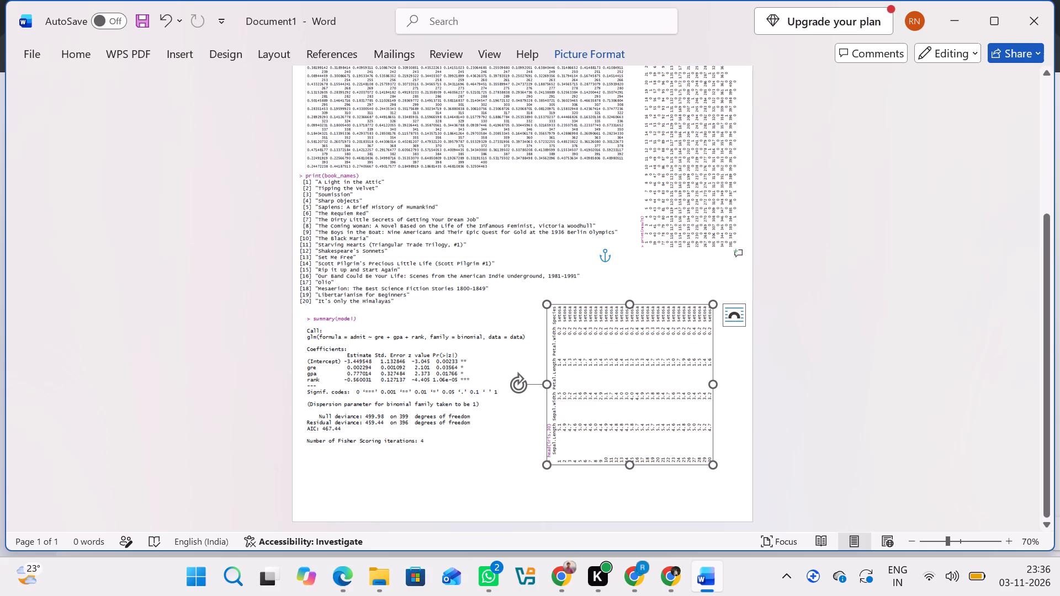
Nudge the print(pred) picture slightly left to line up with the print(book_names) picture below it.
scroll(626, 193, "up", 1)
left_click(574, 191)
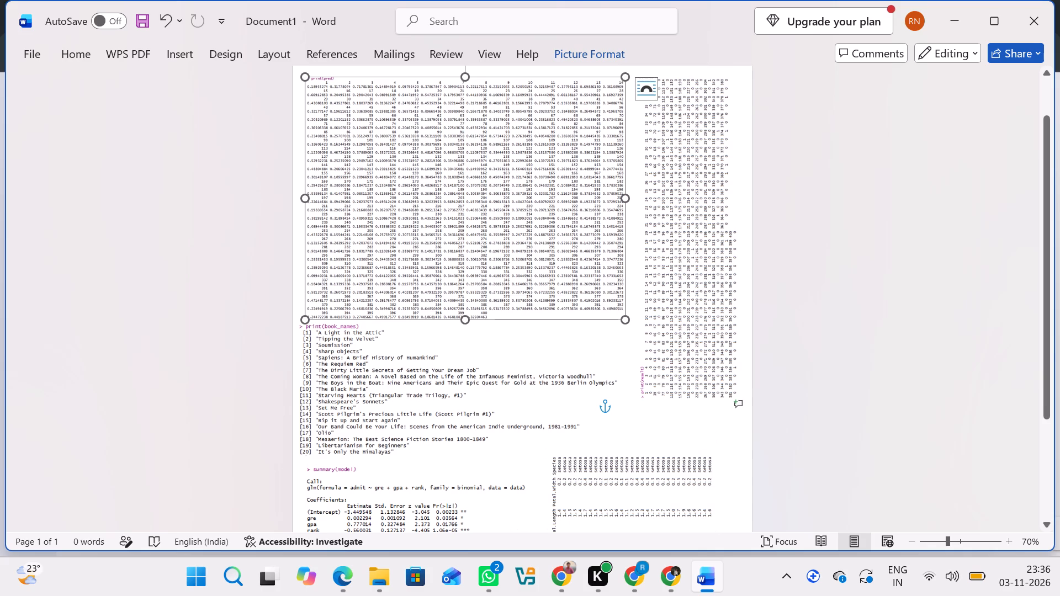
left_click_drag(549, 185, 544, 180)
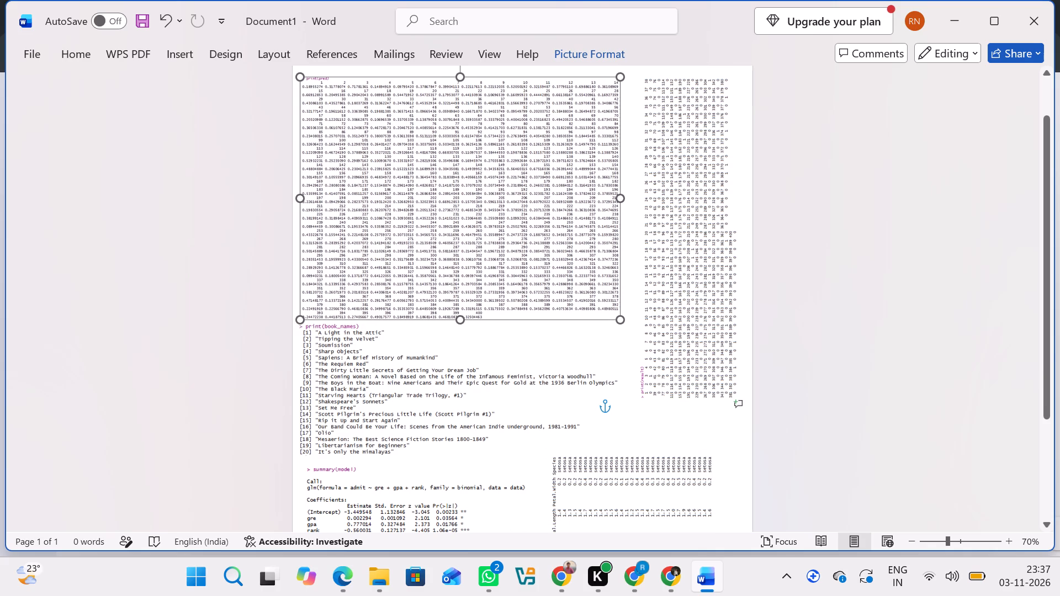
left_click_drag(544, 180, 545, 180)
scroll(545, 180, "down", 1)
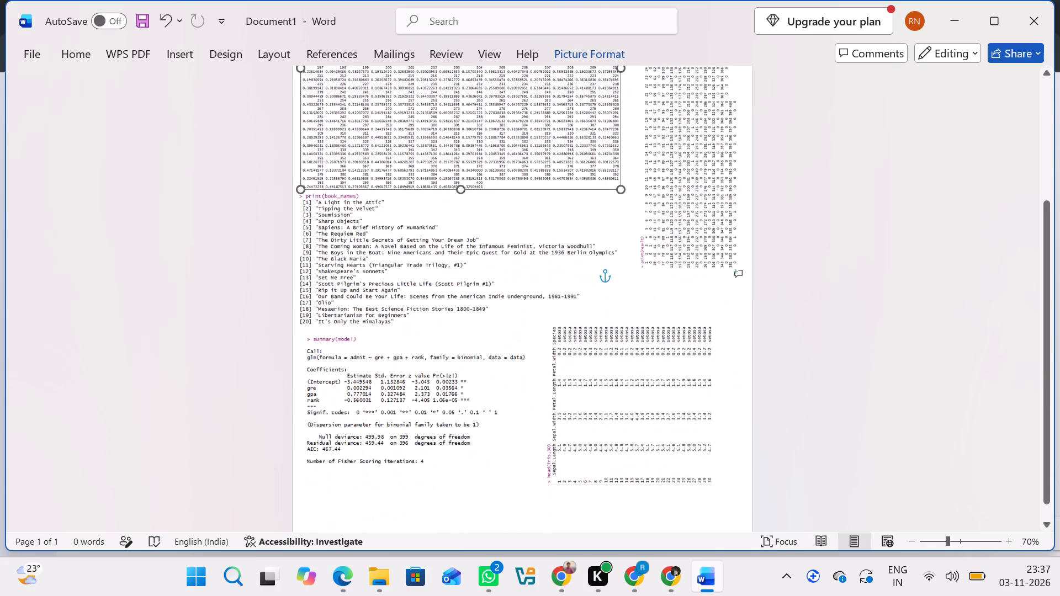
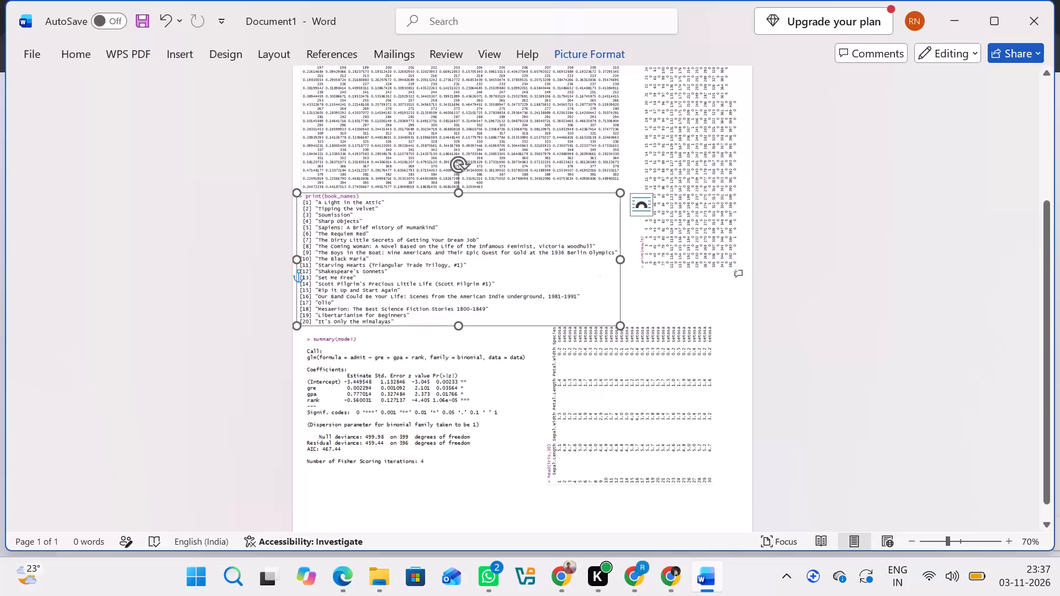
Widen the head(iris,30) picture from its right side so it nearly reaches the page's right edge.
left_click(647, 372)
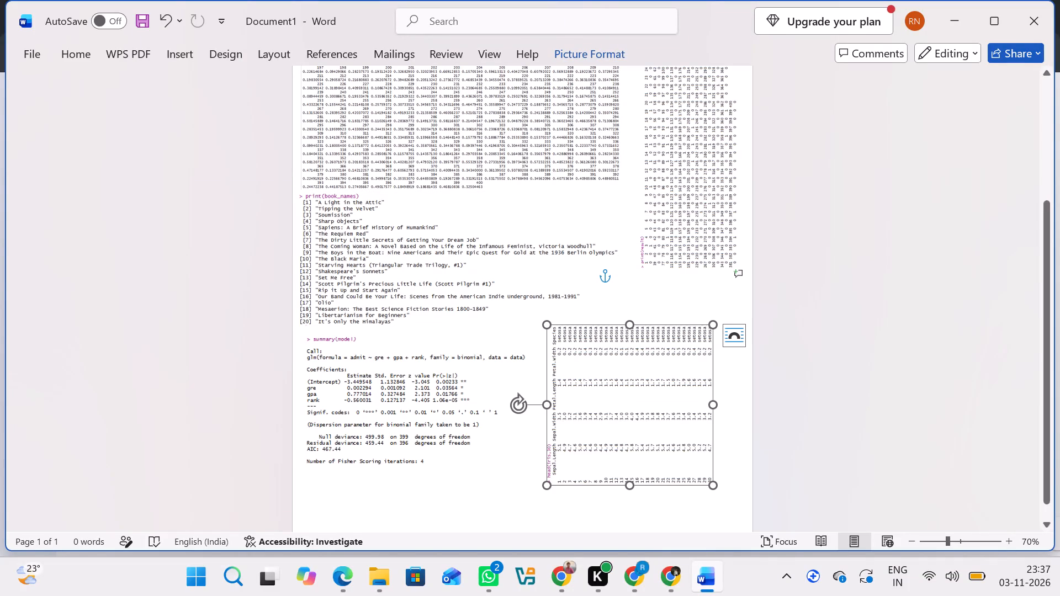
left_click(832, 292)
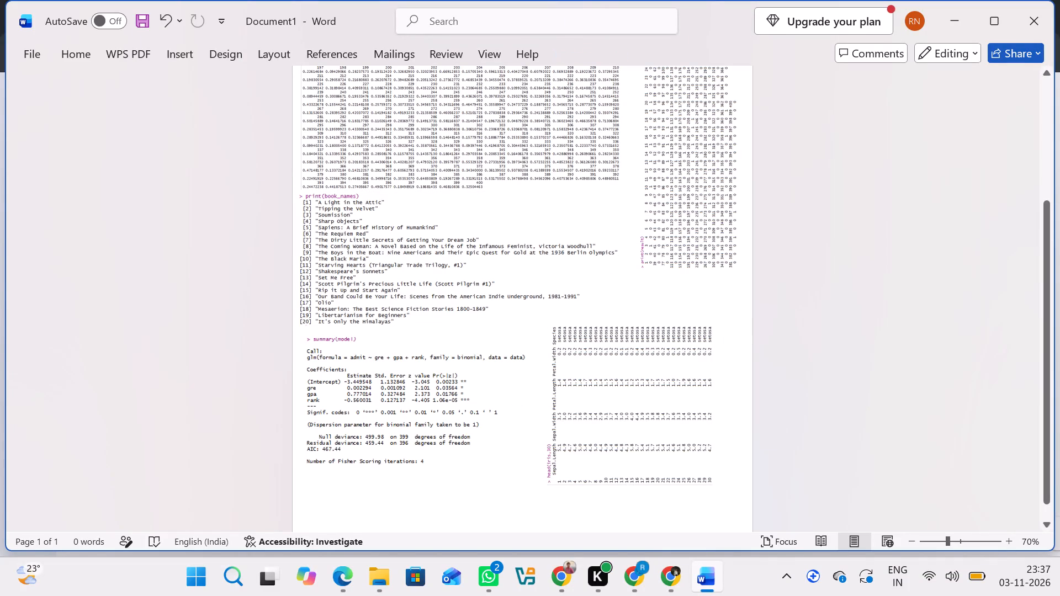
left_click(680, 391)
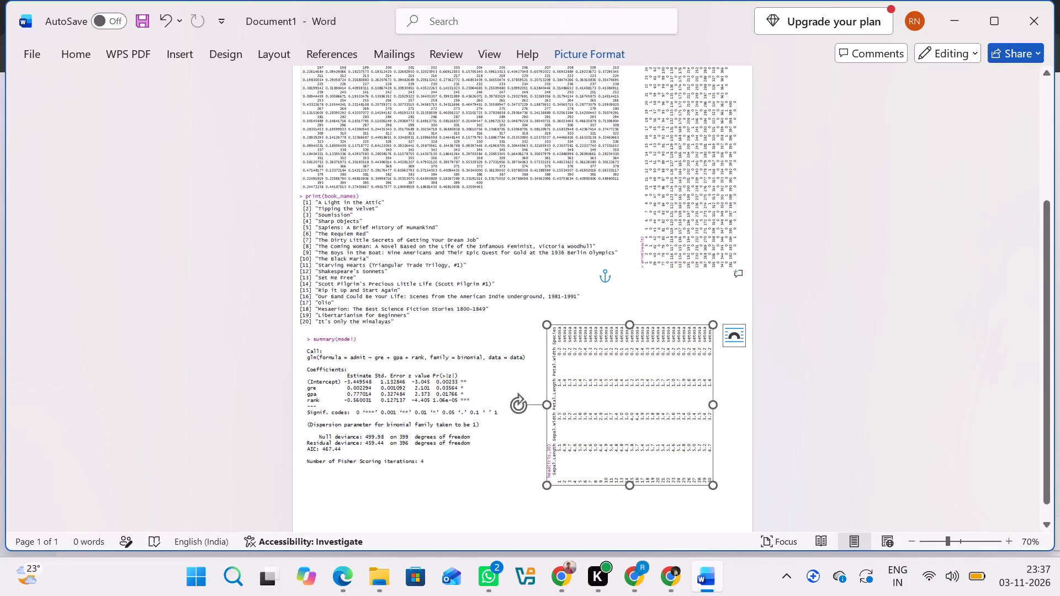
left_click_drag(712, 405, 726, 405)
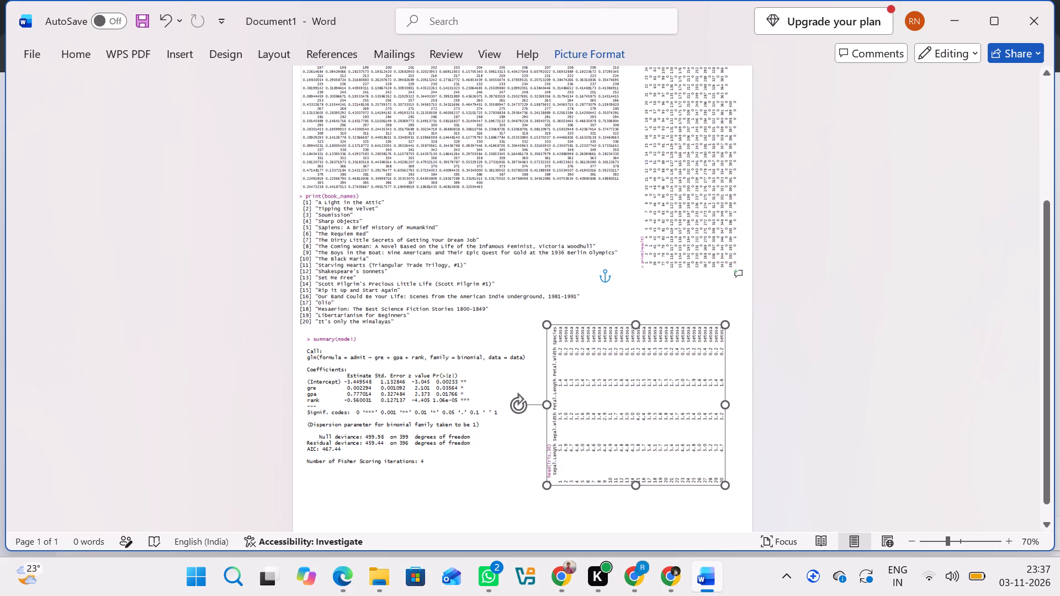
left_click_drag(726, 405, 745, 407)
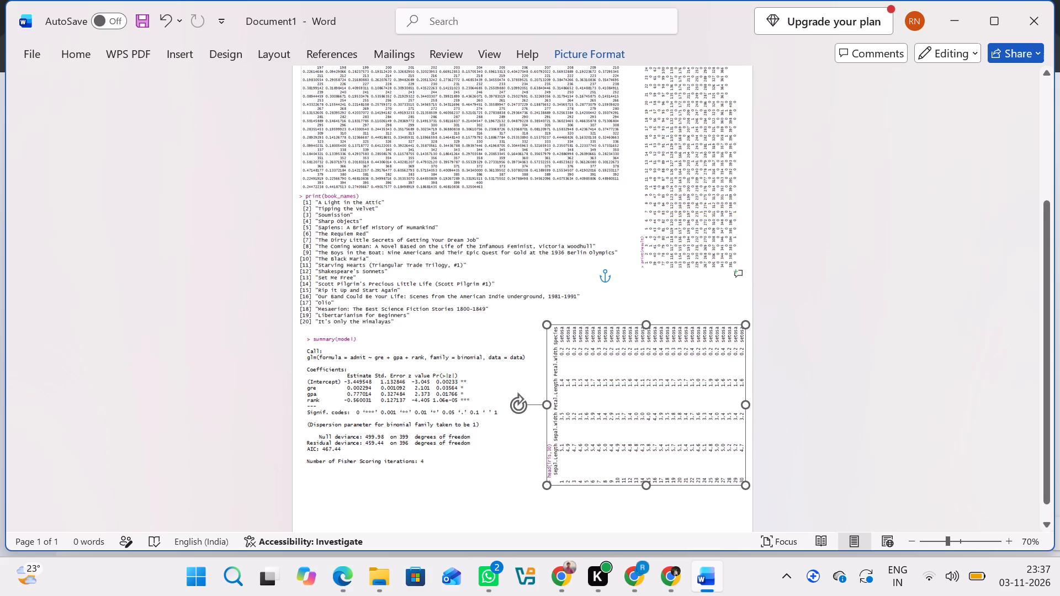
left_click_drag(745, 407, 747, 409)
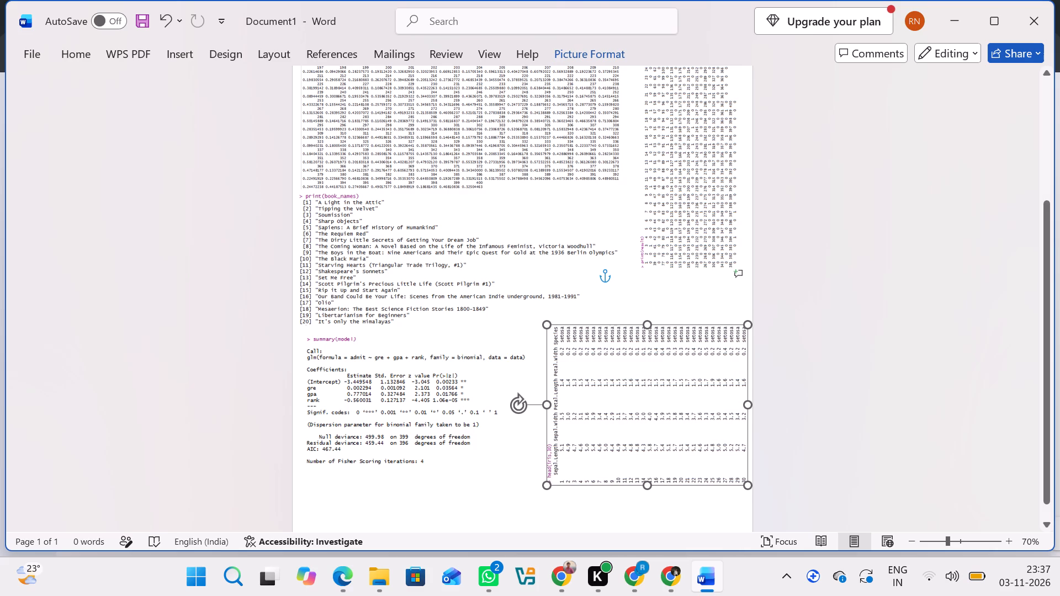
left_click_drag(747, 409, 736, 416)
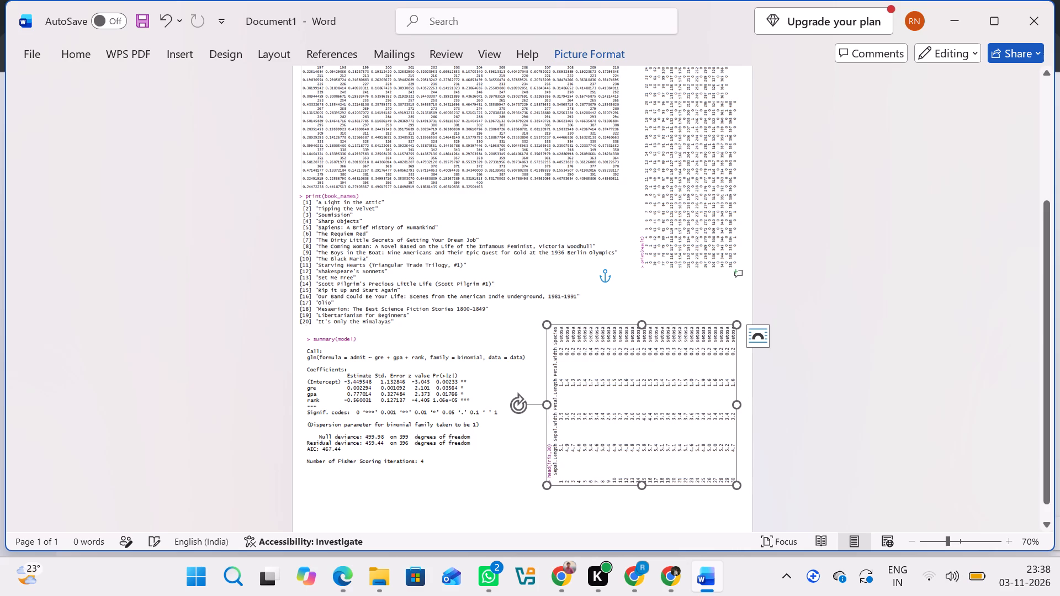
left_click(802, 382)
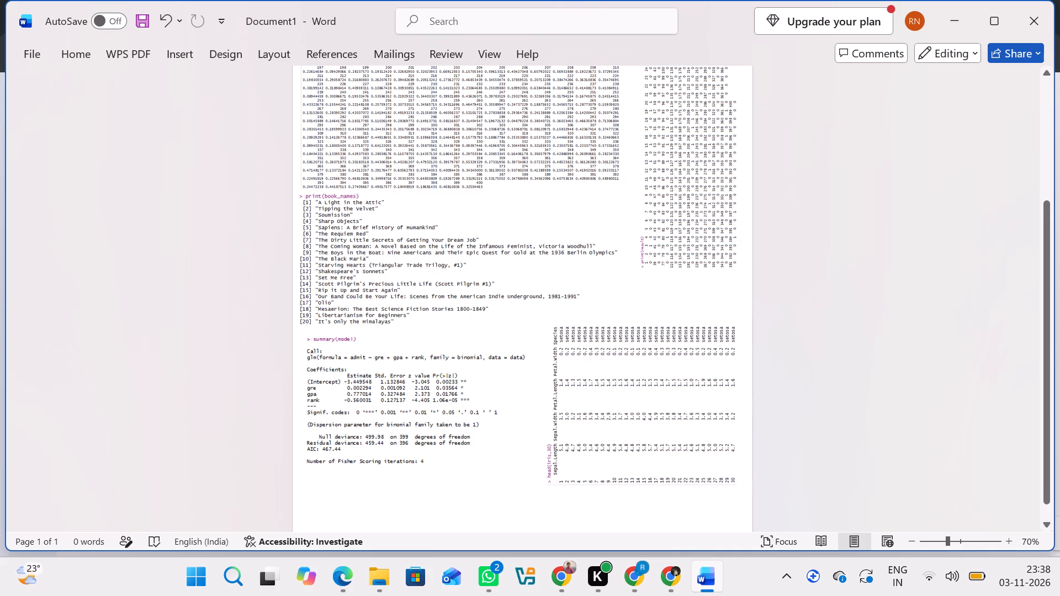
Move the summary(model) picture up and left under the print(book_names) picture, and enlarge it to meet the head(iris,30) picture.
left_click(454, 435)
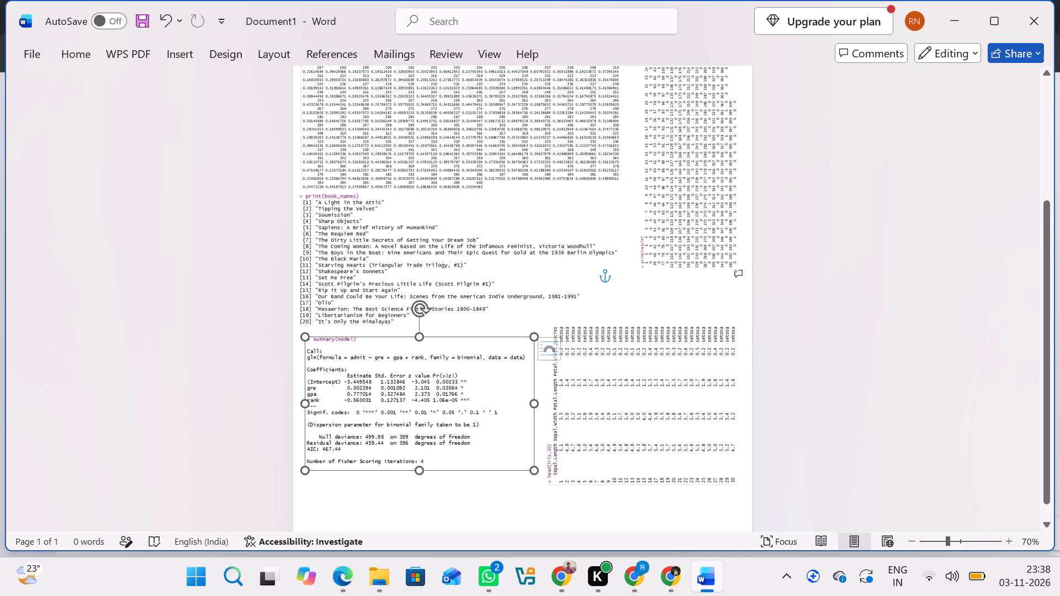
left_click_drag(454, 435, 445, 430)
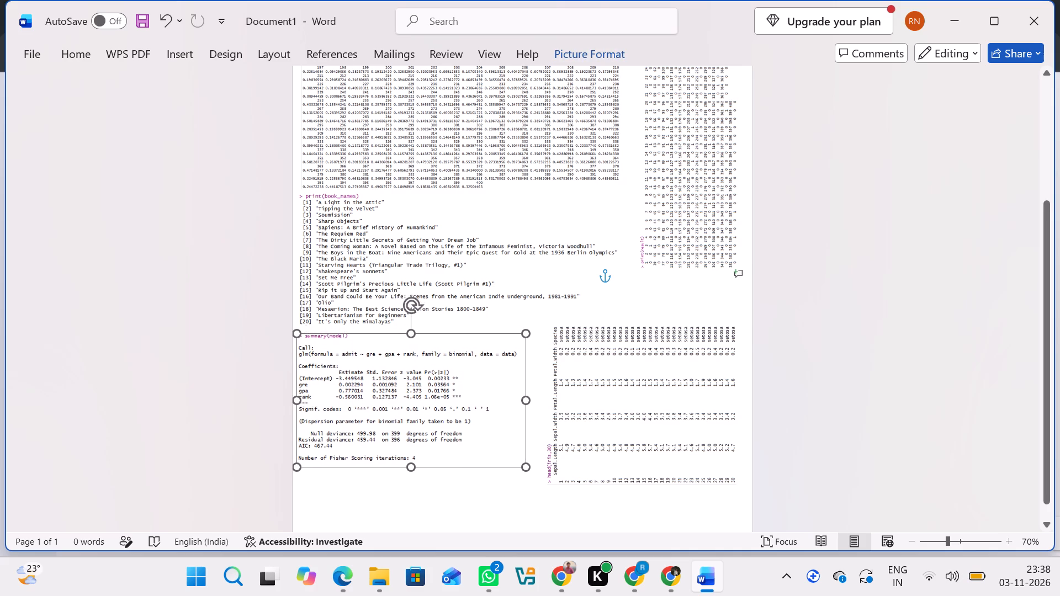
left_click_drag(445, 430, 447, 427)
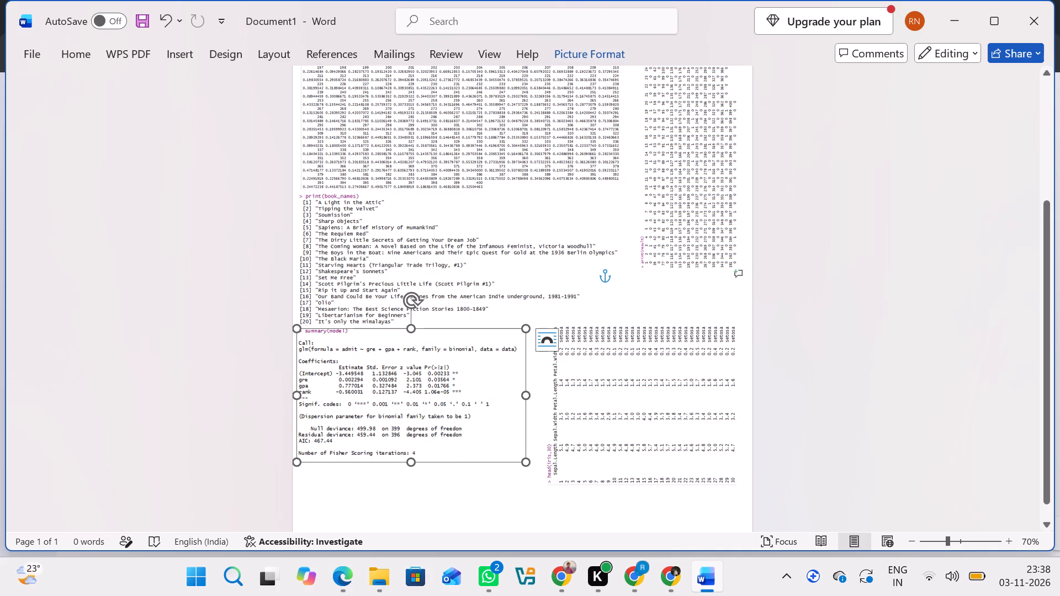
left_click_drag(524, 461, 534, 471)
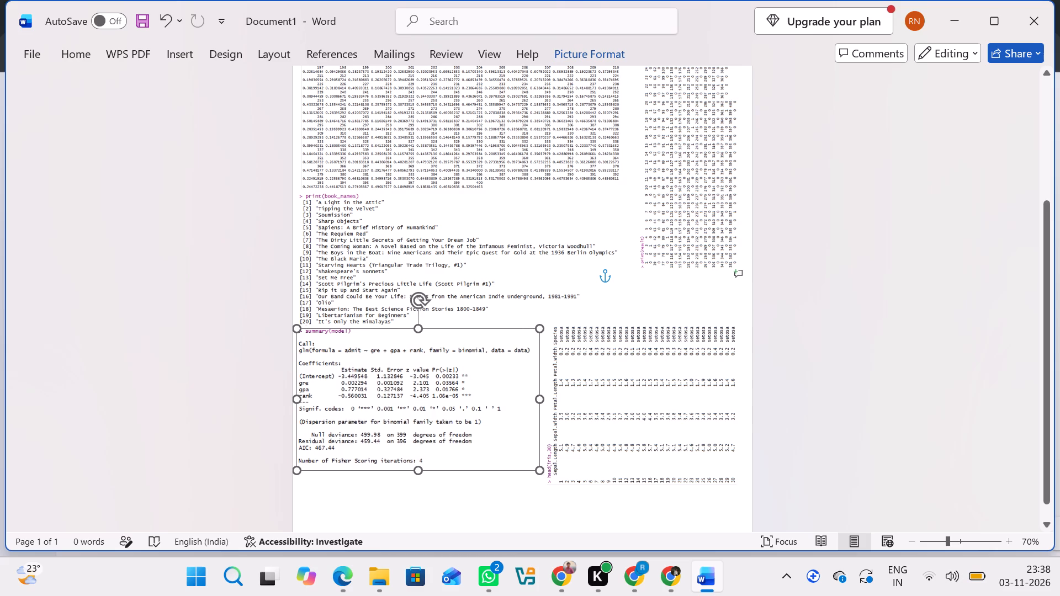
left_click_drag(534, 471, 537, 473)
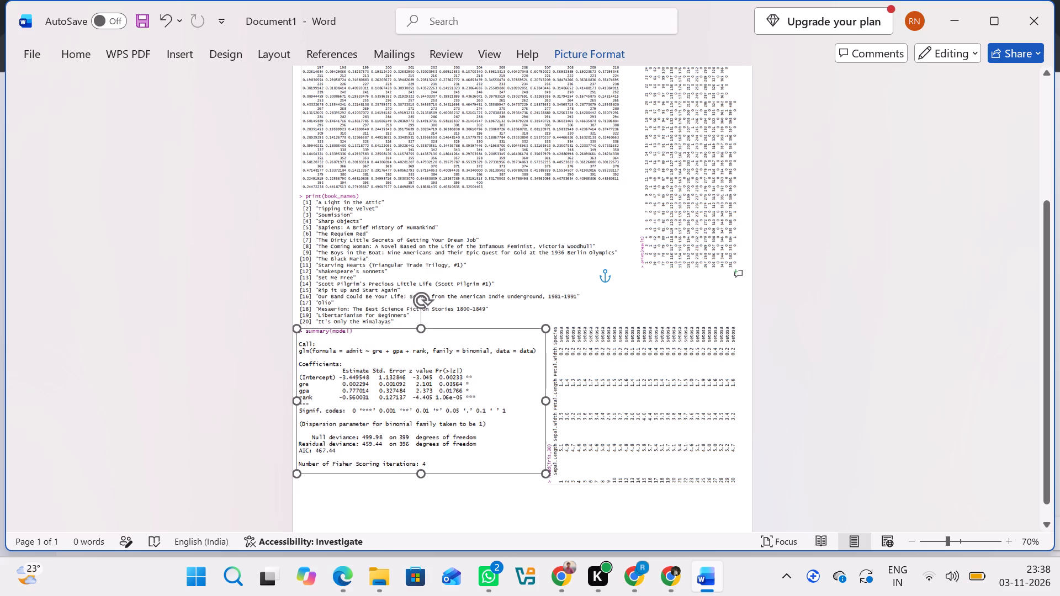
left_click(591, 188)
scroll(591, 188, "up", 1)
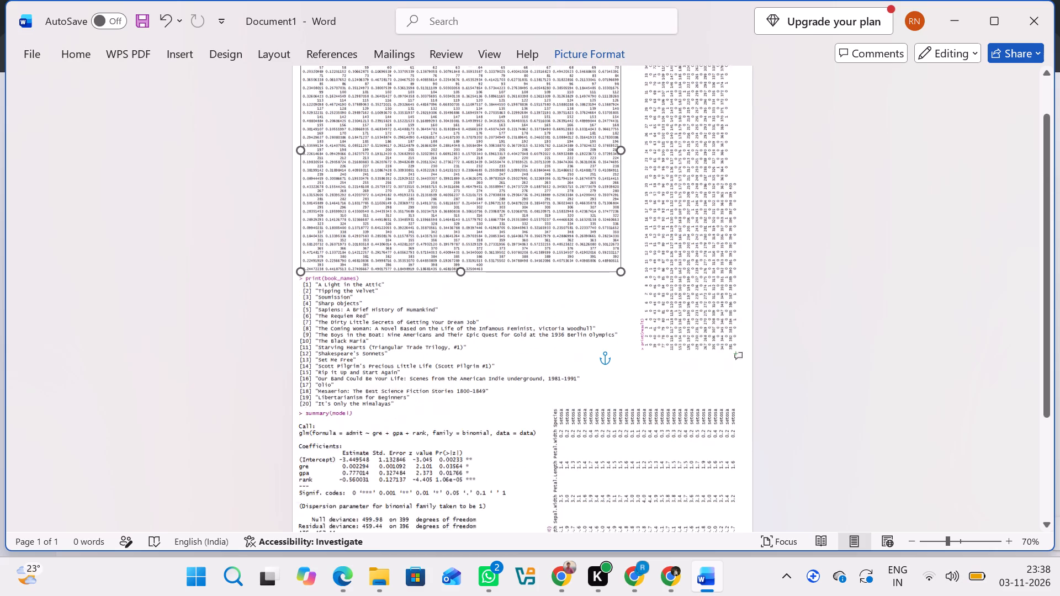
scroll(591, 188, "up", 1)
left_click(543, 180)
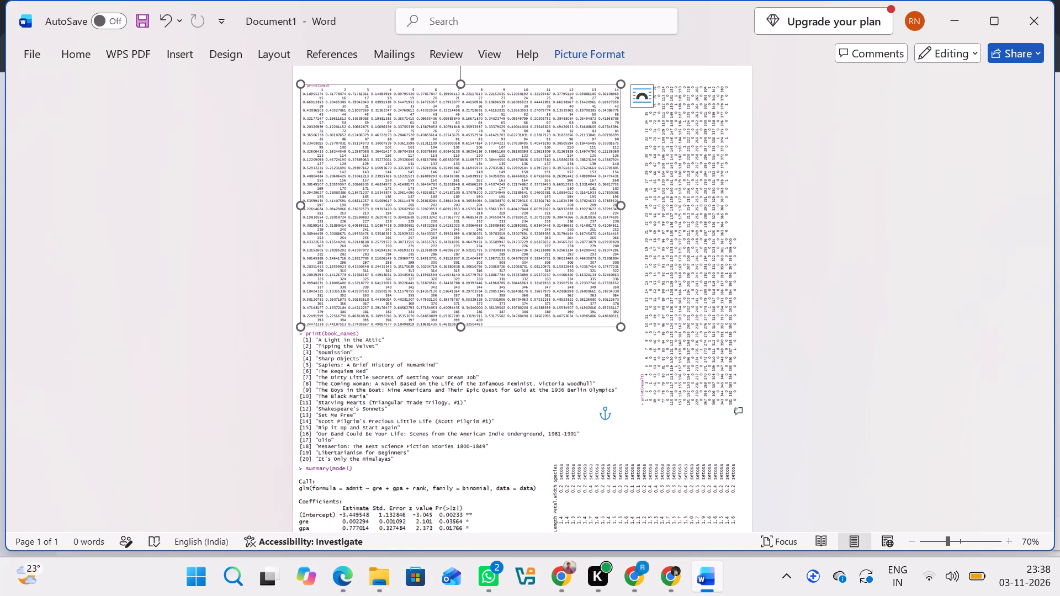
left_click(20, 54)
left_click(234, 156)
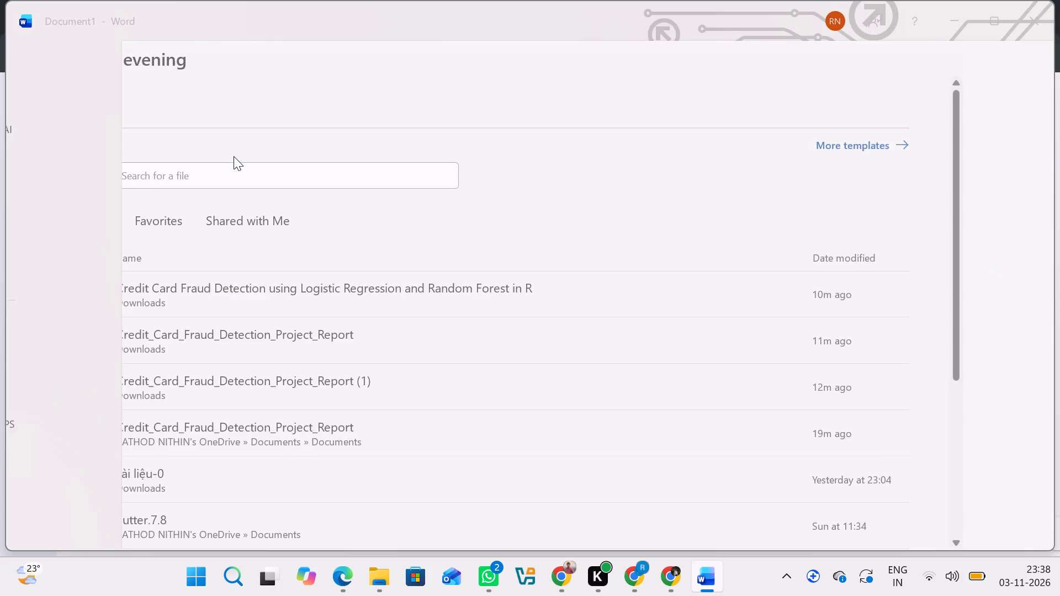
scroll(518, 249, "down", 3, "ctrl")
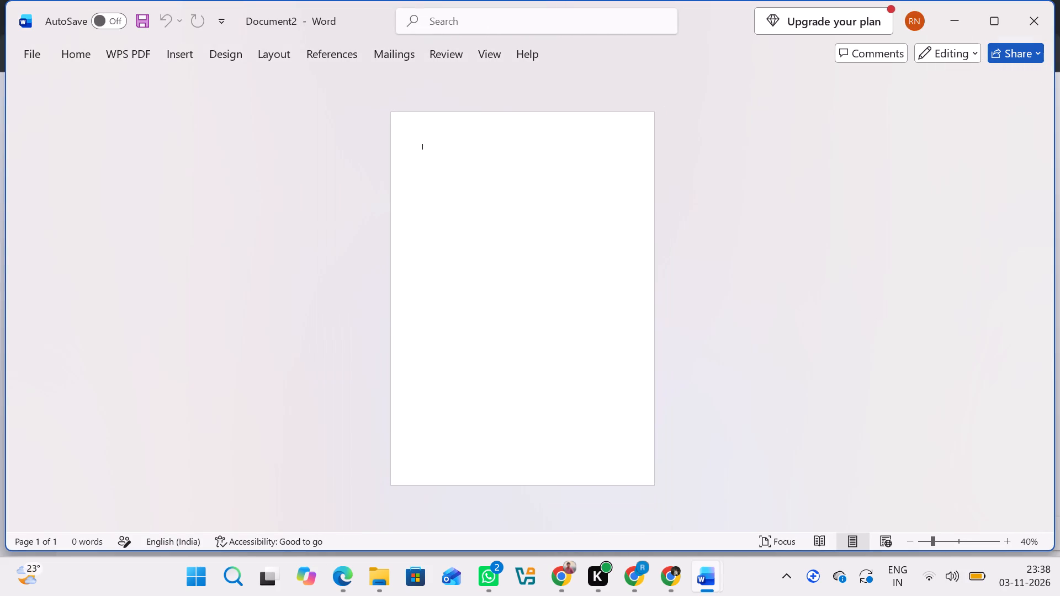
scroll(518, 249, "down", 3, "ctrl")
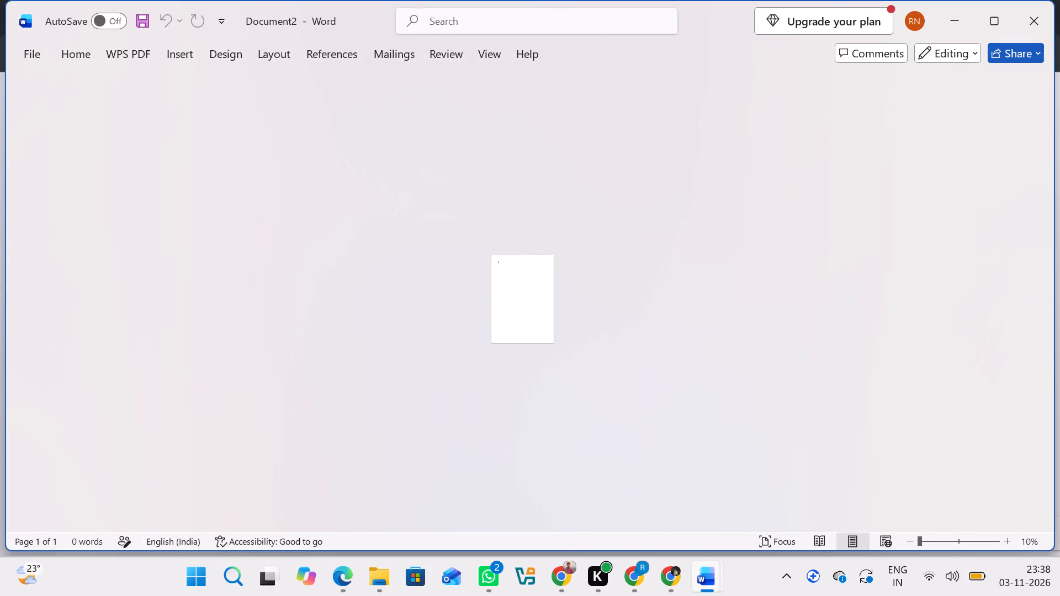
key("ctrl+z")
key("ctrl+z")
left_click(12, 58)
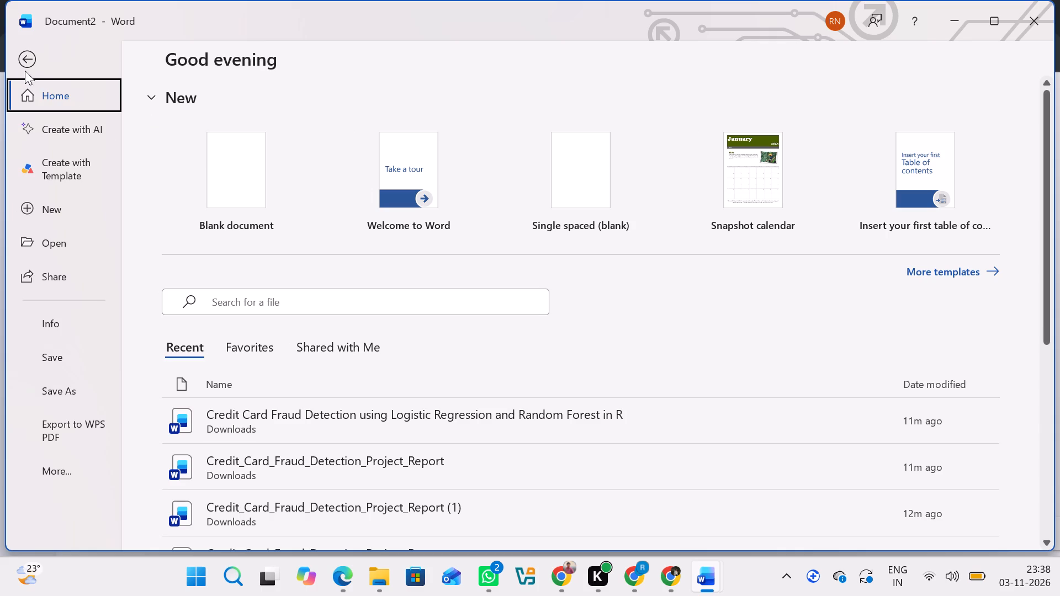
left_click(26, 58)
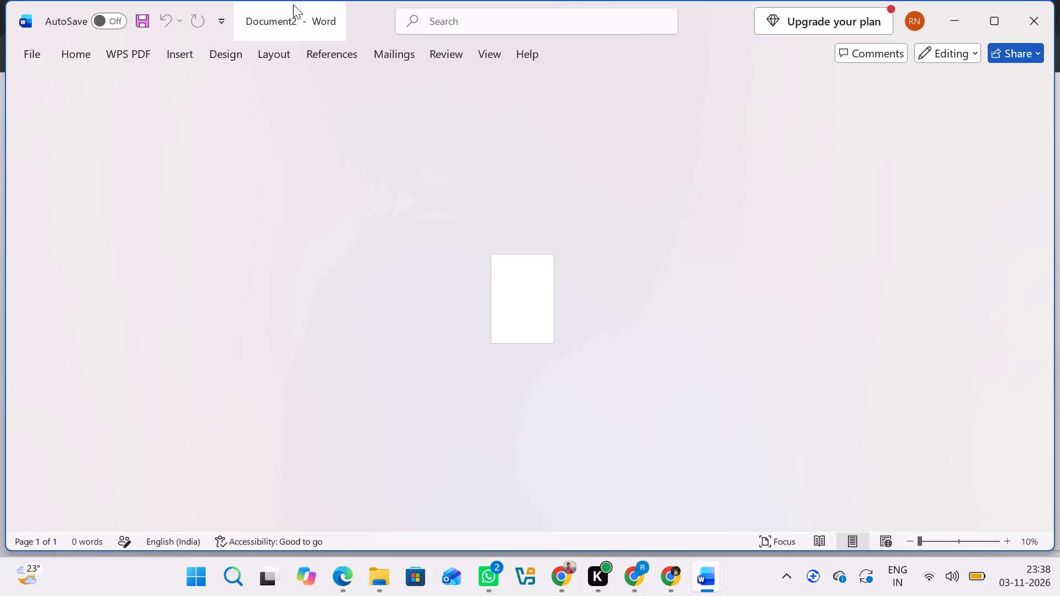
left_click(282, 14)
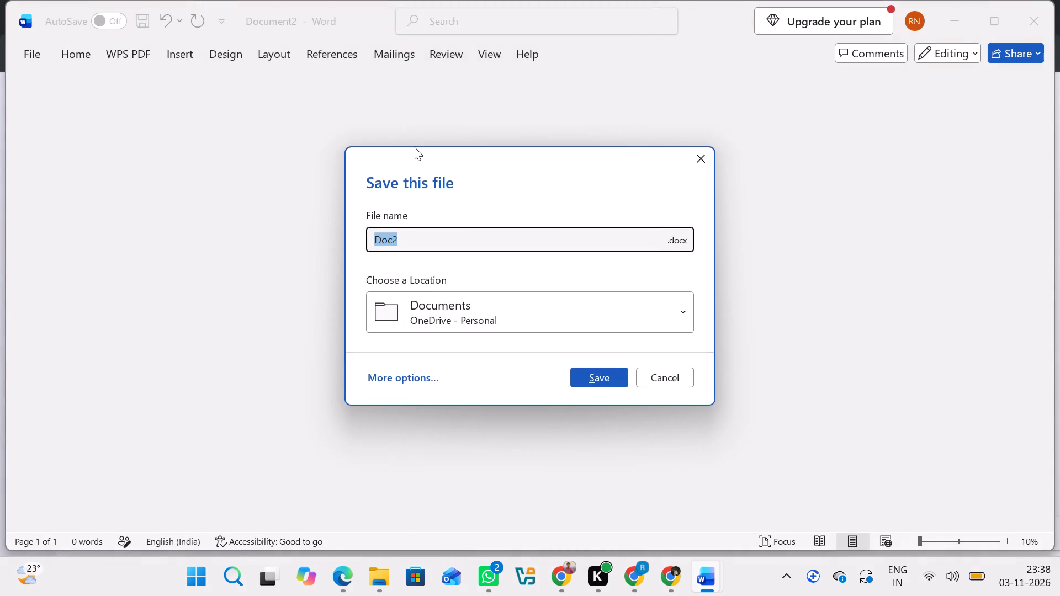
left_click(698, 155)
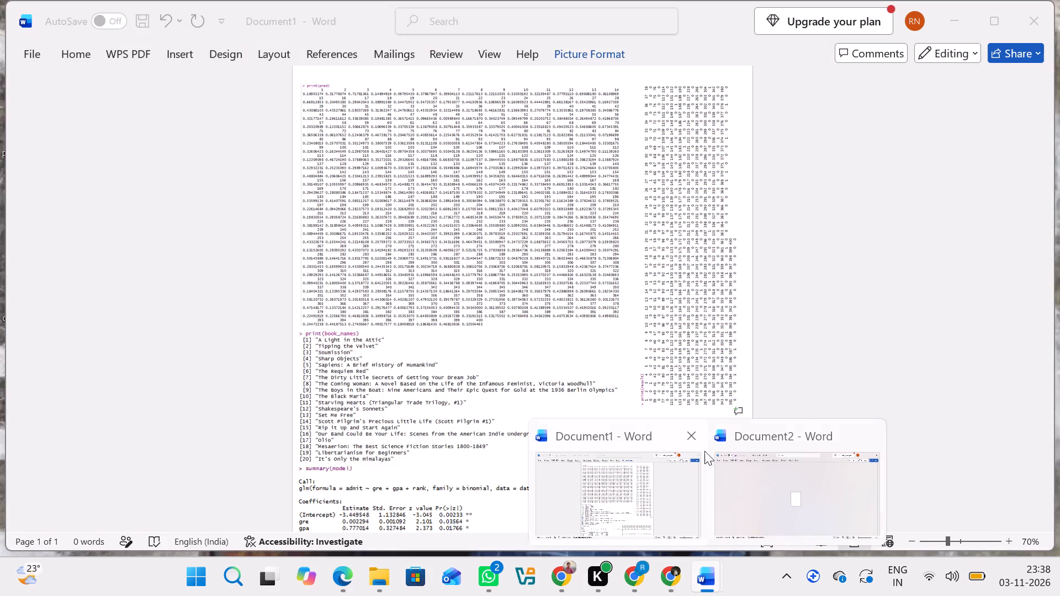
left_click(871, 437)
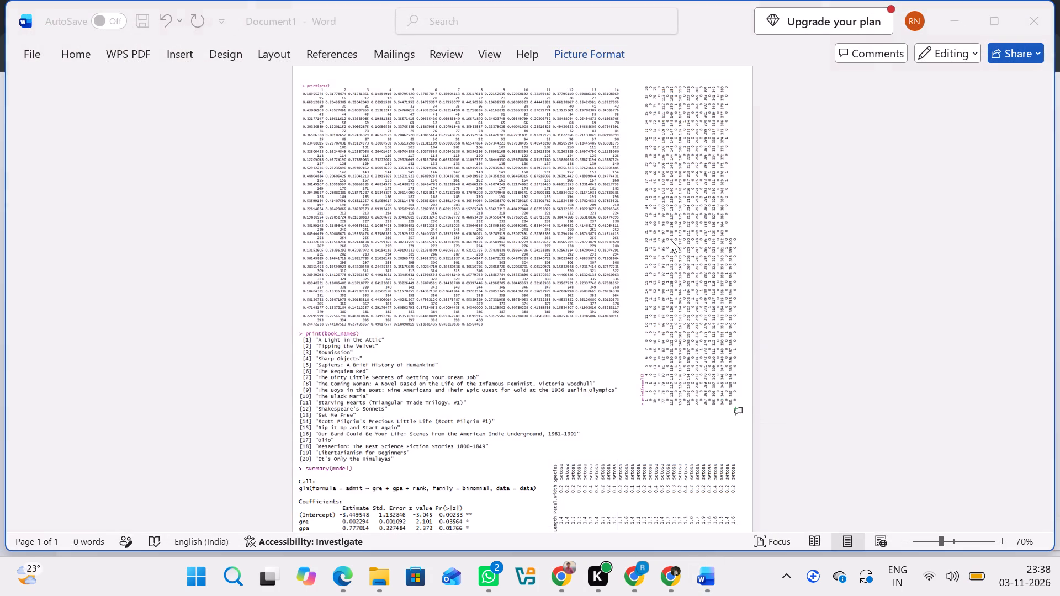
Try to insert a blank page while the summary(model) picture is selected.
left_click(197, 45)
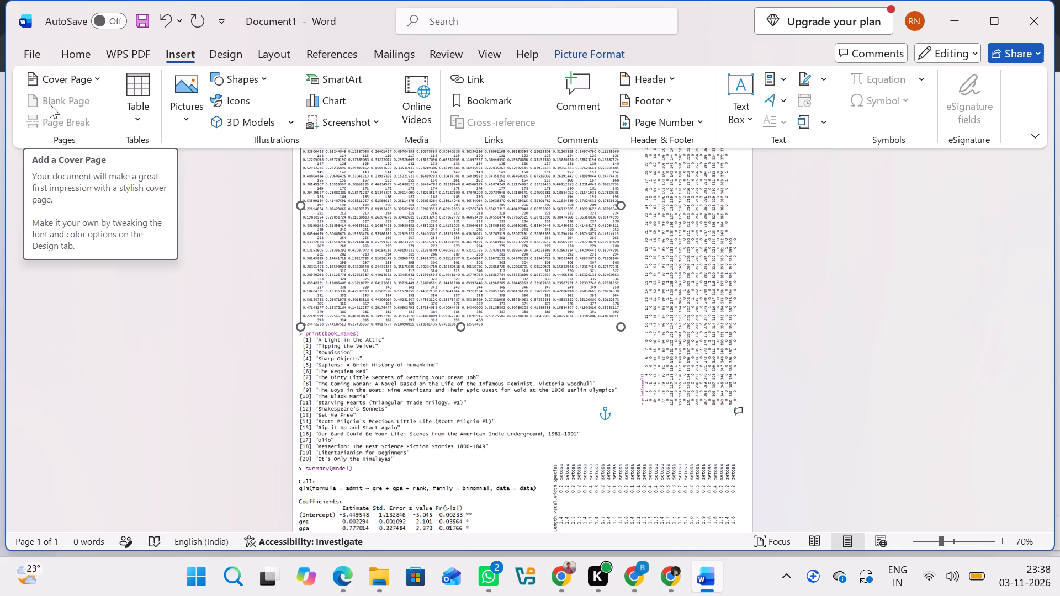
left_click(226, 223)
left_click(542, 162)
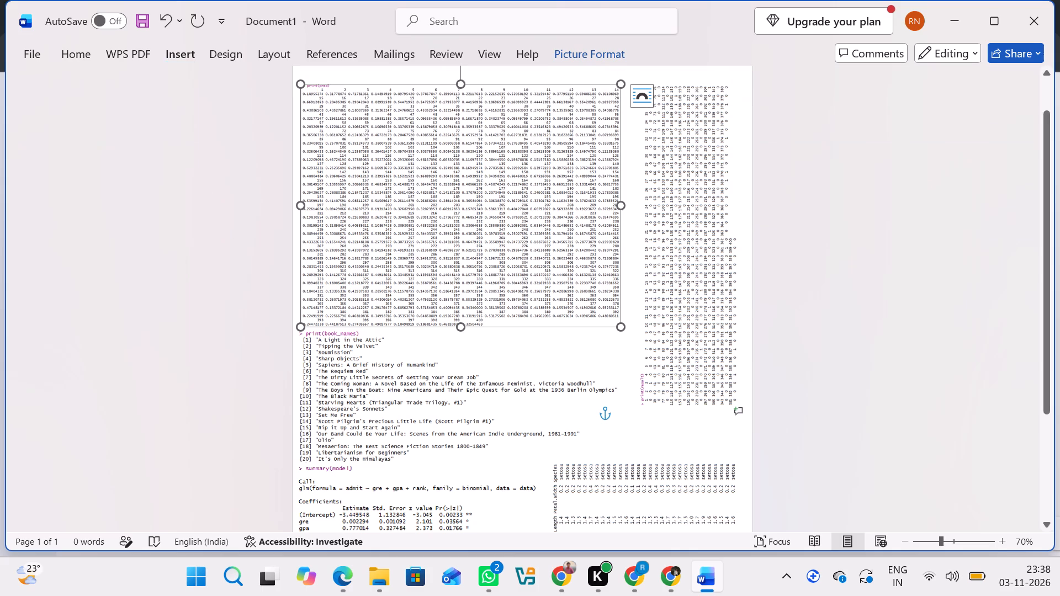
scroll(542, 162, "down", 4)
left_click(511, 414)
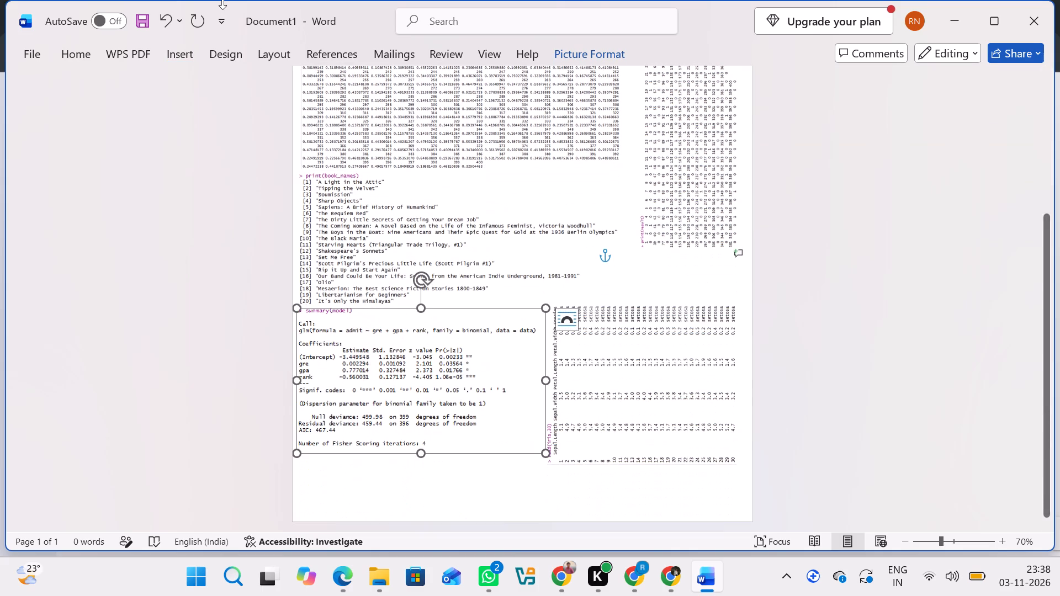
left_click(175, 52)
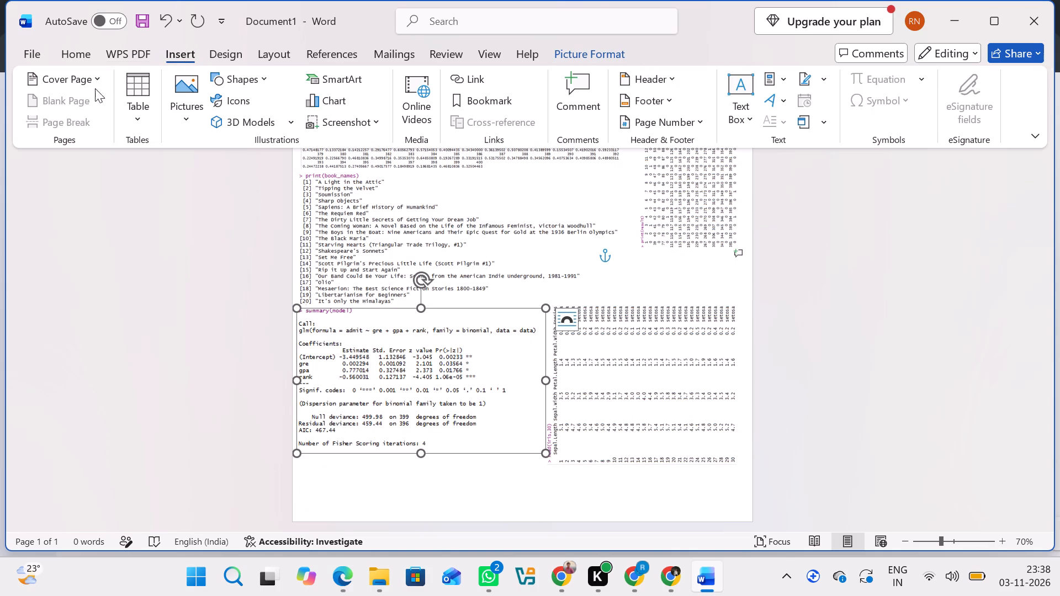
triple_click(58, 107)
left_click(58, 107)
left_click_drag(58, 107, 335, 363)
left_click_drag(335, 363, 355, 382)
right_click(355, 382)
Cut the head(iris,30) picture from beside the summary(model) picture.
left_click(693, 376)
right_click(693, 376)
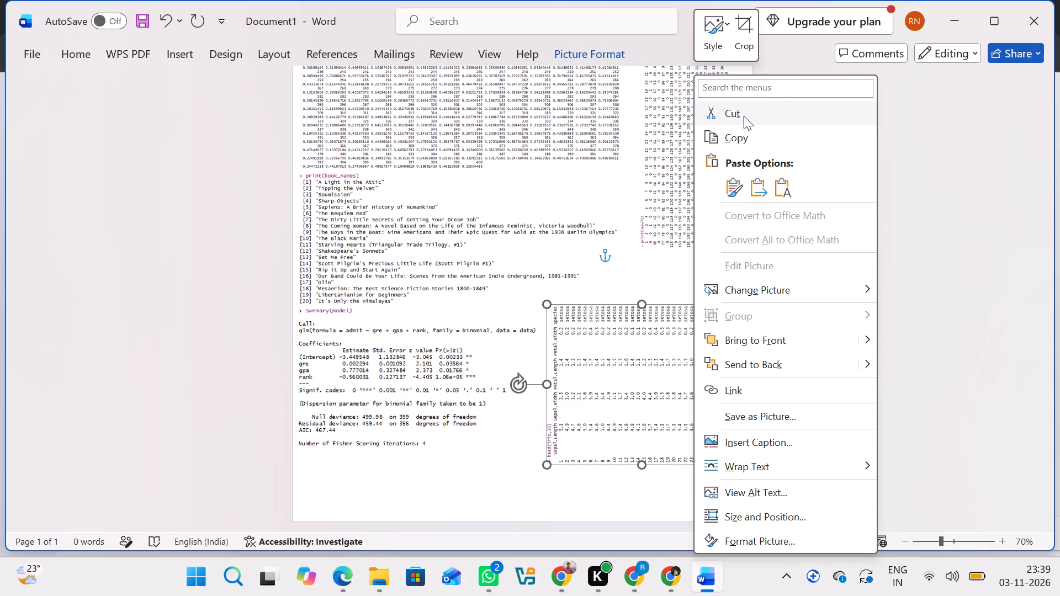
left_click(740, 129)
right_click(634, 337)
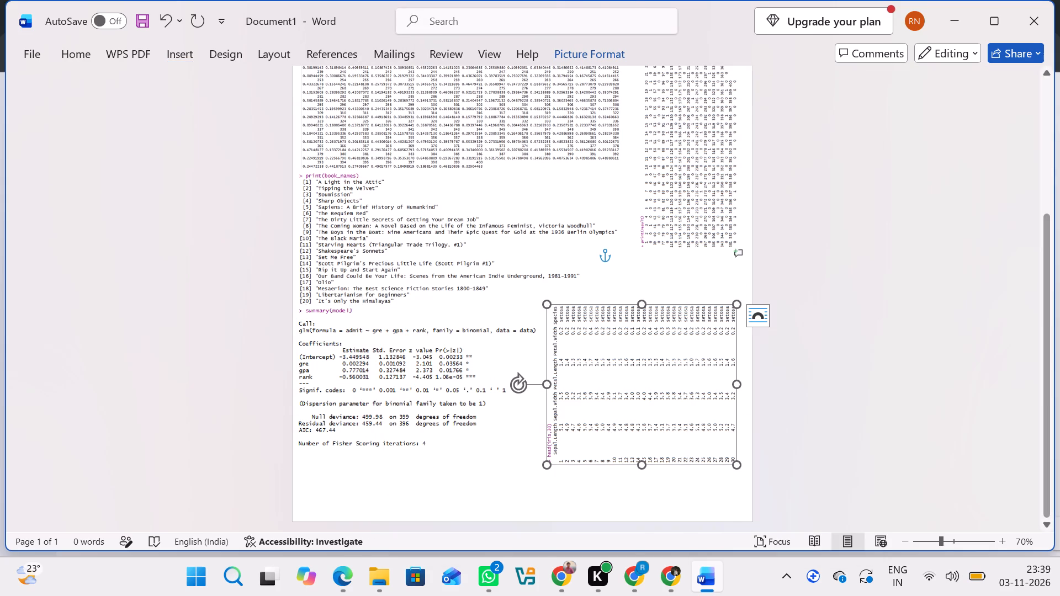
left_click(690, 104)
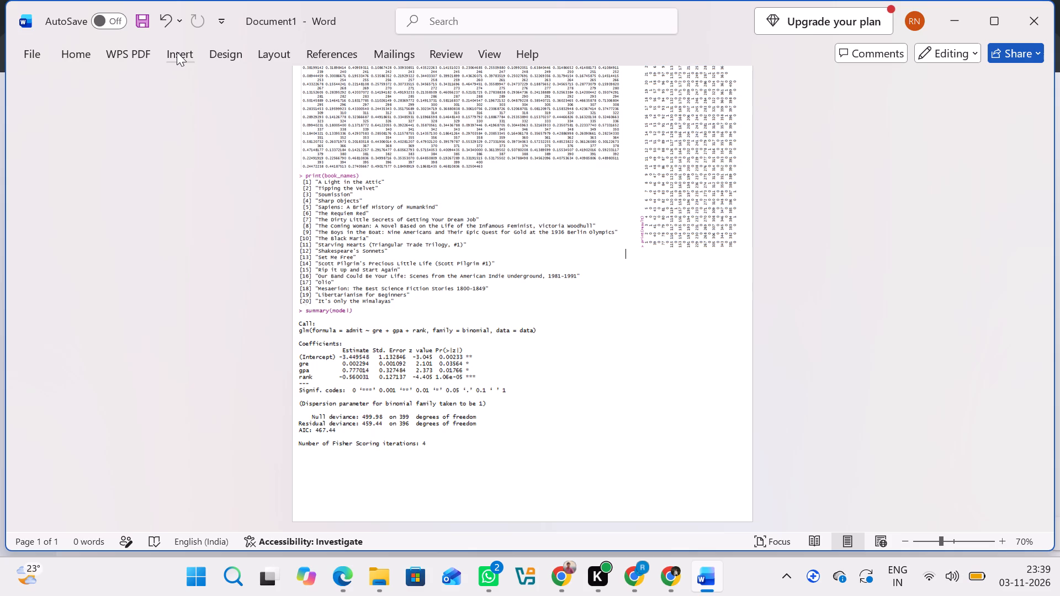
Insert a blank page into the document at the text cursor.
left_click(177, 52)
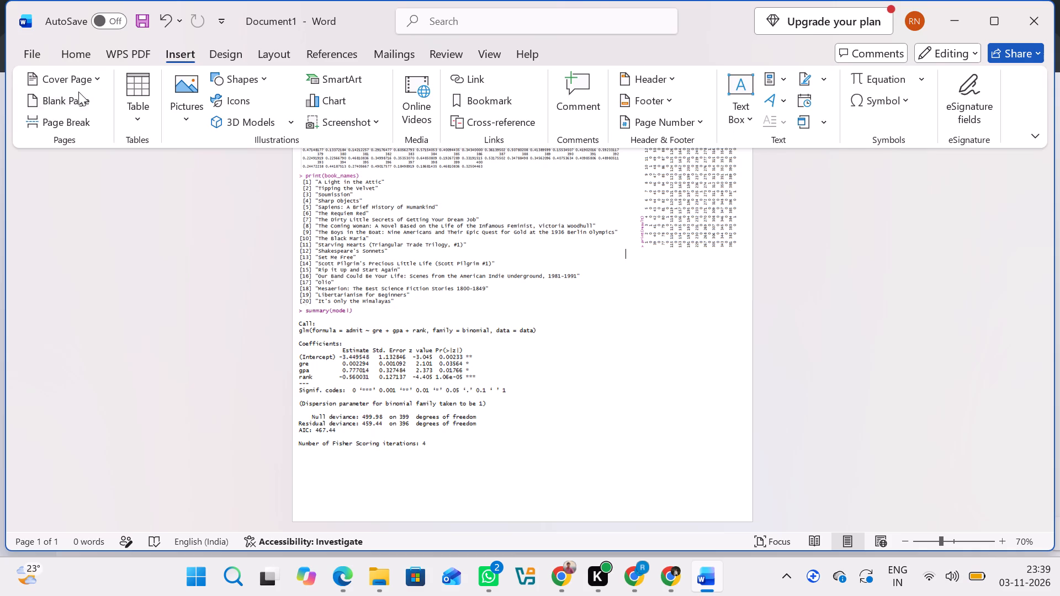
left_click(78, 92)
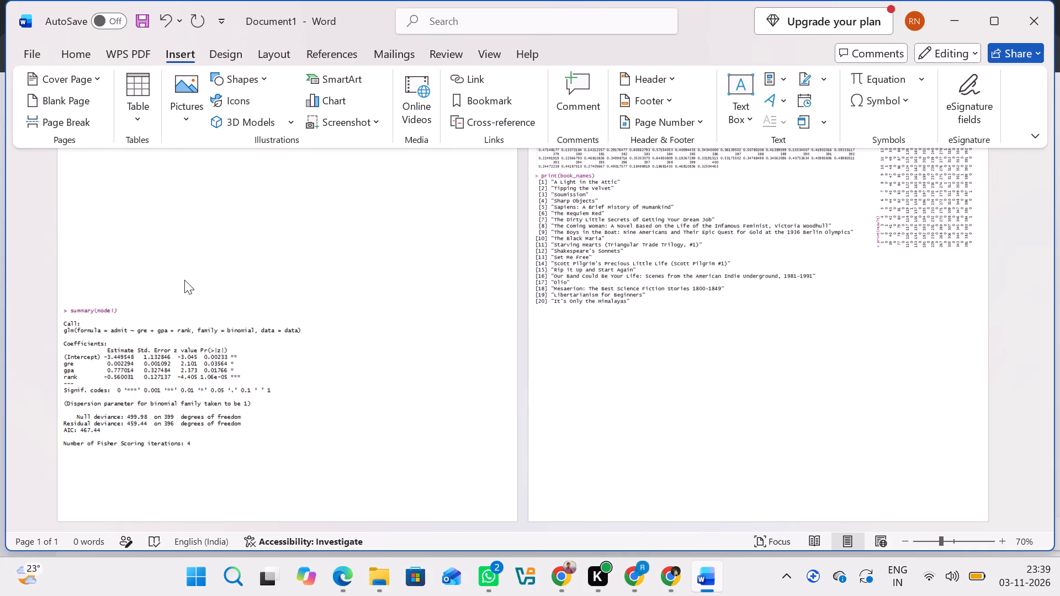
Move the summary(model) picture from the first page to the second page, below the print(book_names) picture.
left_click(165, 320)
left_click_drag(152, 358, 451, 395)
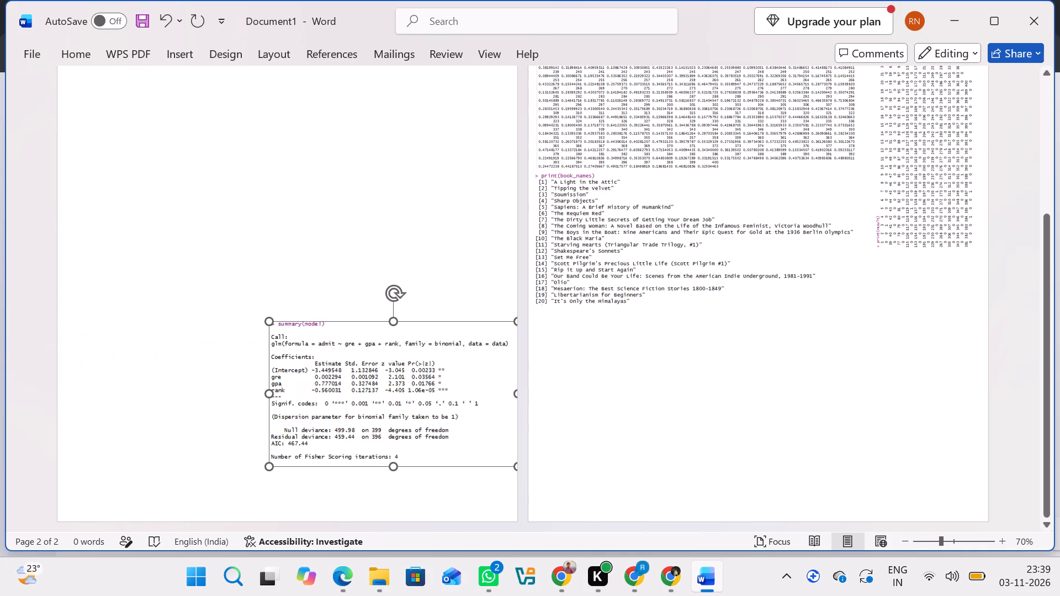
left_click_drag(451, 395, 642, 419)
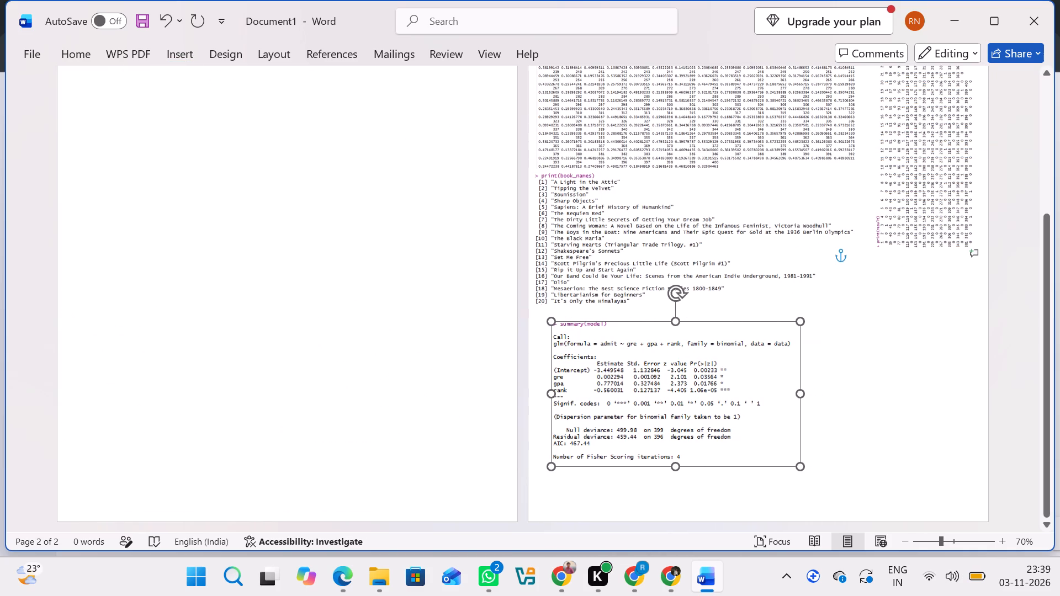
left_click_drag(642, 419, 639, 421)
Paste the cut head(iris,30) picture into the document and move it onto the empty first page.
left_click(335, 187)
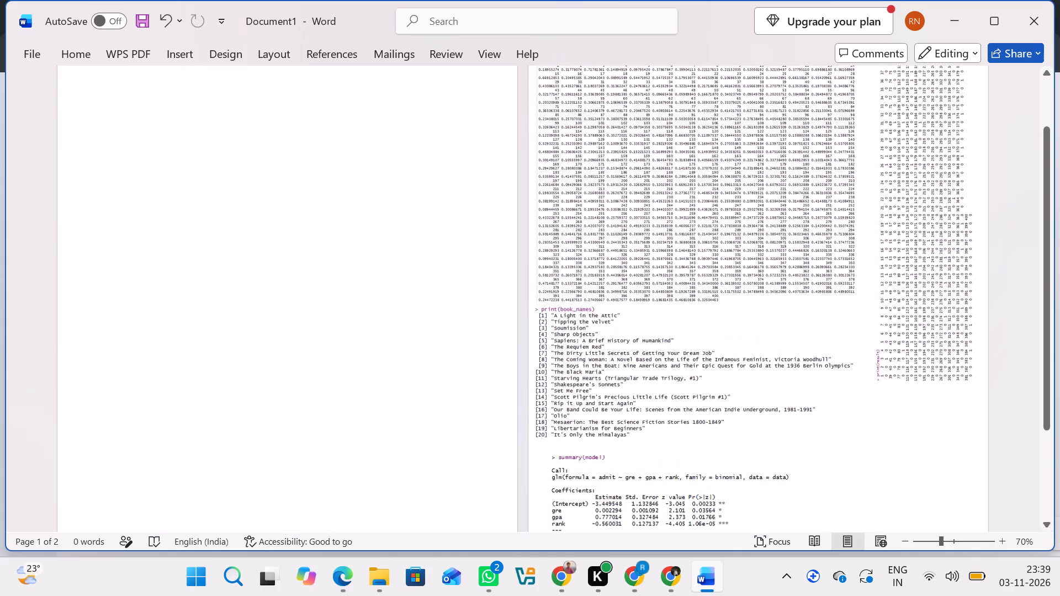
key("ctrl+v")
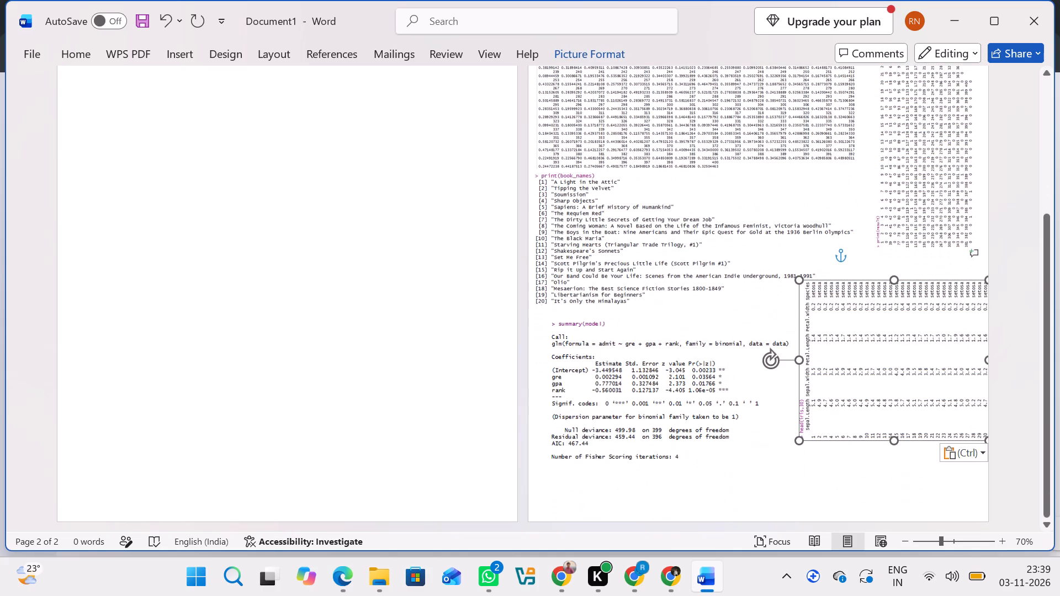
left_click_drag(944, 347, 306, 182)
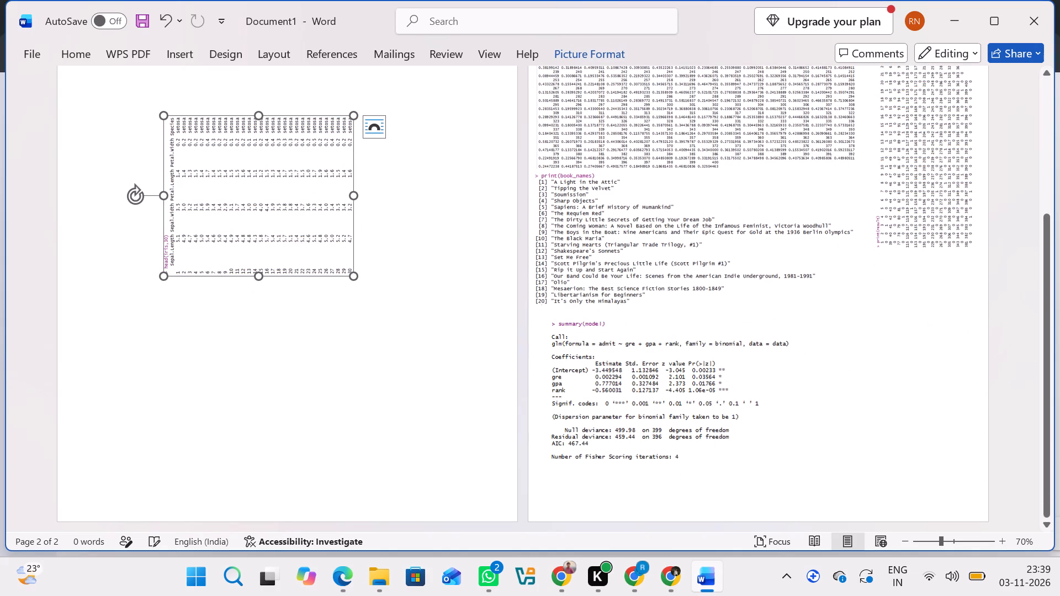
Swap two pictures: put the large numeric table at the top of page one and head(iris,30) in its vacated space on page two.
scroll(476, 217, "up", 2)
left_click_drag(687, 173, 529, 191)
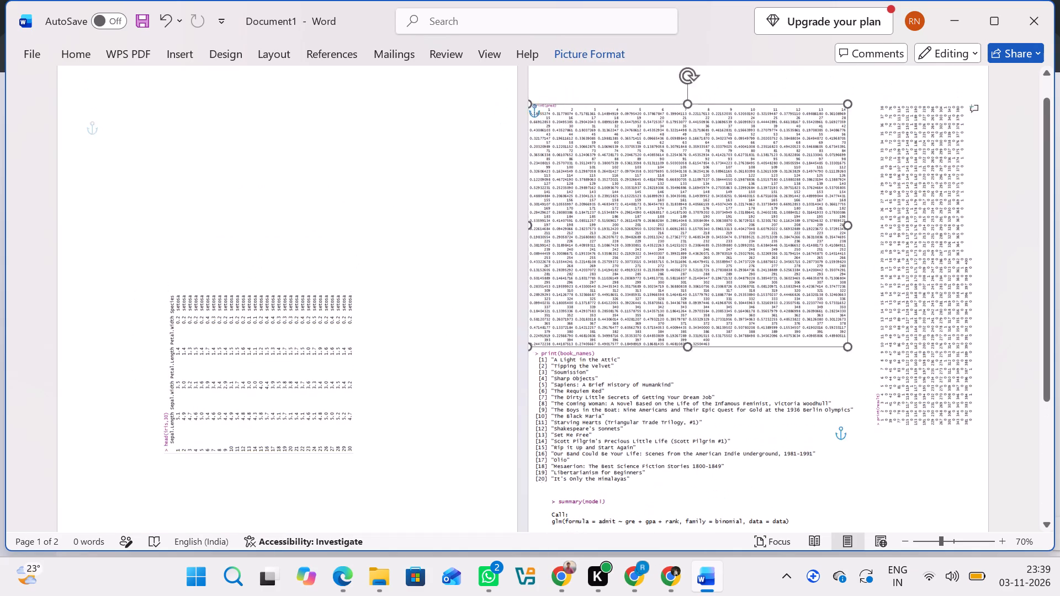
left_click_drag(529, 191, 222, 148)
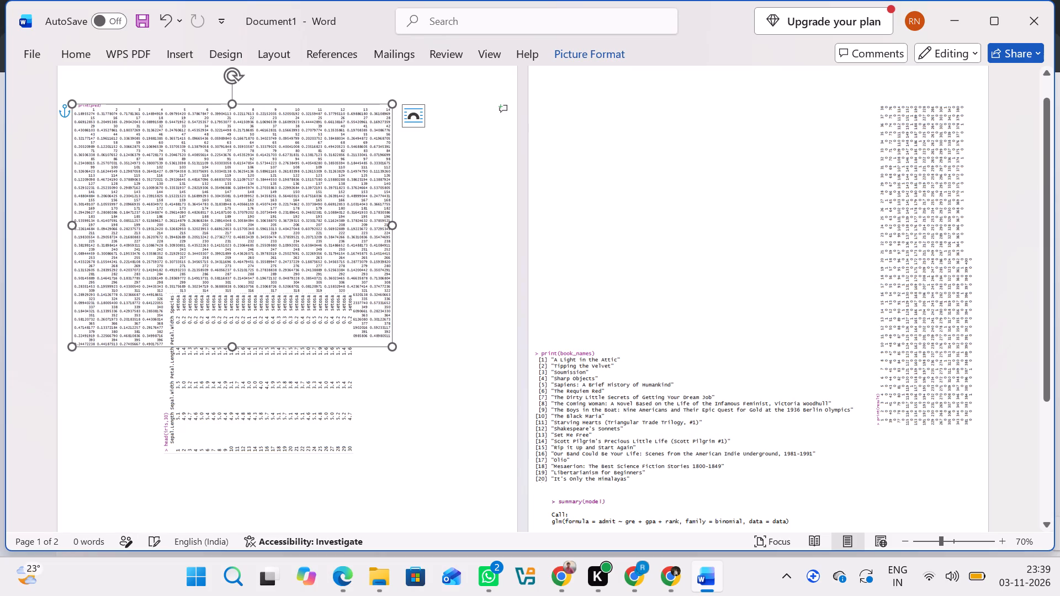
left_click_drag(252, 371, 685, 120)
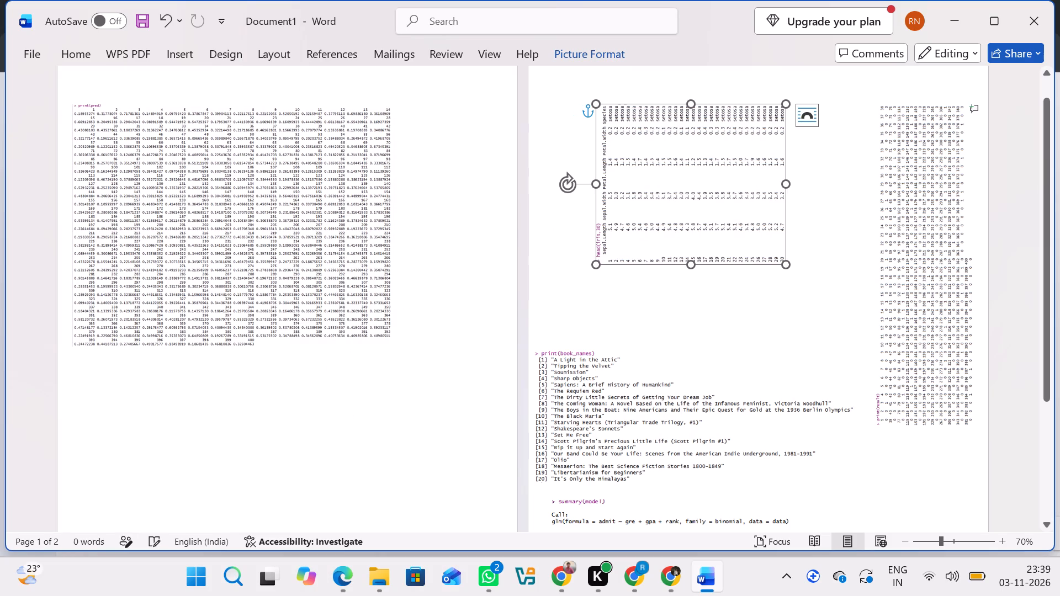
Enlarge the large numeric table picture and place it roughly centred at the top of the first page.
scroll(197, 246, "down", 1)
scroll(197, 246, "down", 3, "ctrl")
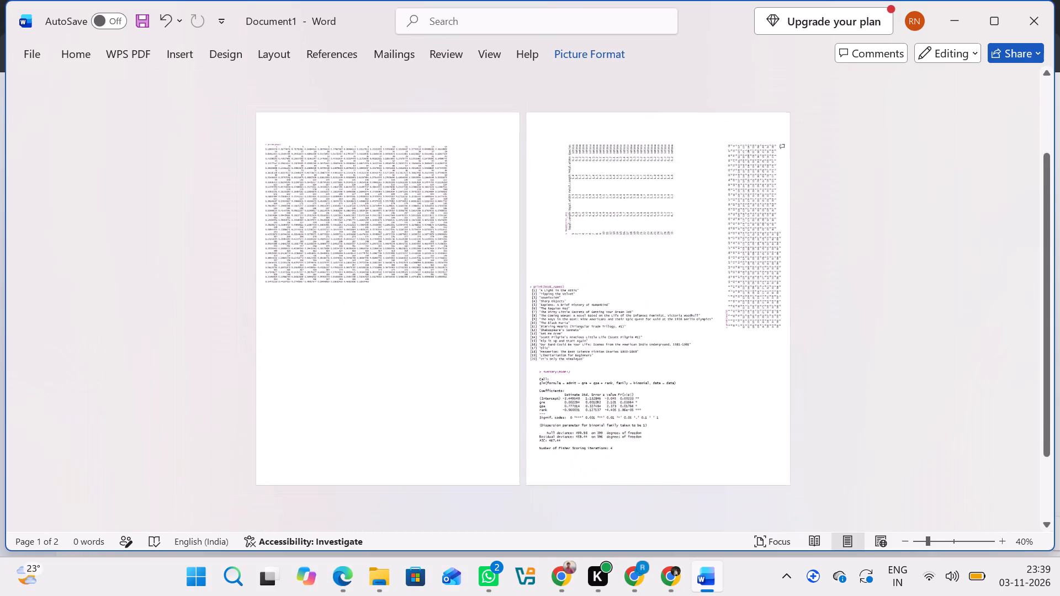
left_click_drag(314, 199, 327, 400)
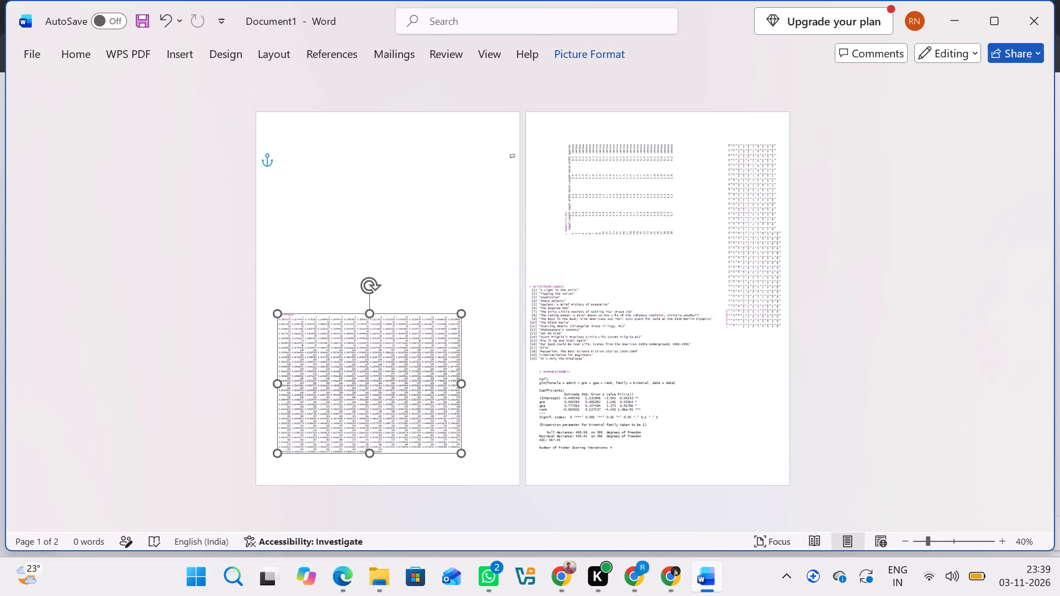
left_click_drag(327, 400, 316, 158)
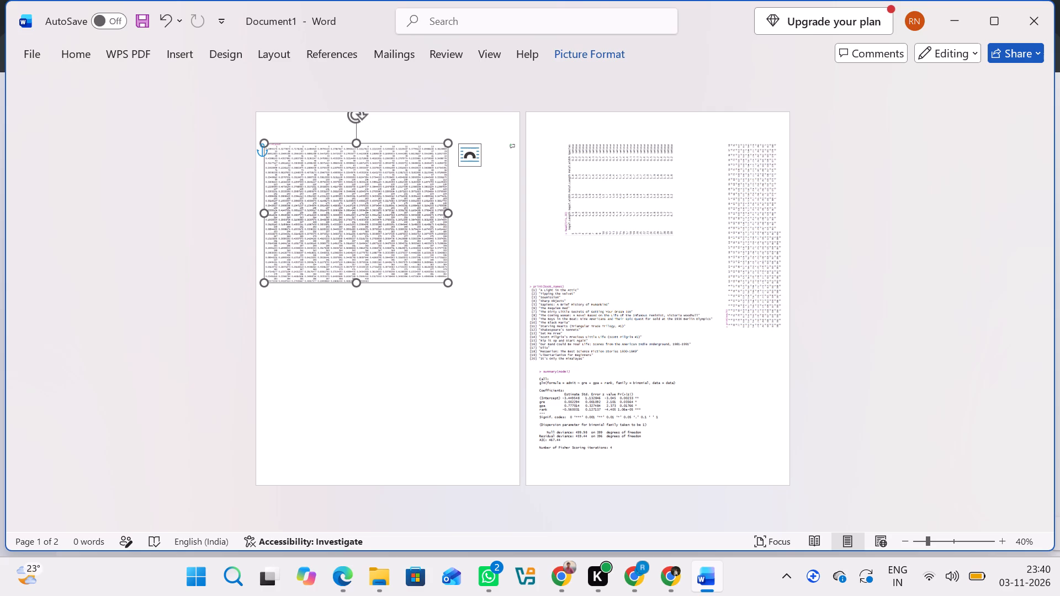
left_click_drag(448, 281, 475, 286)
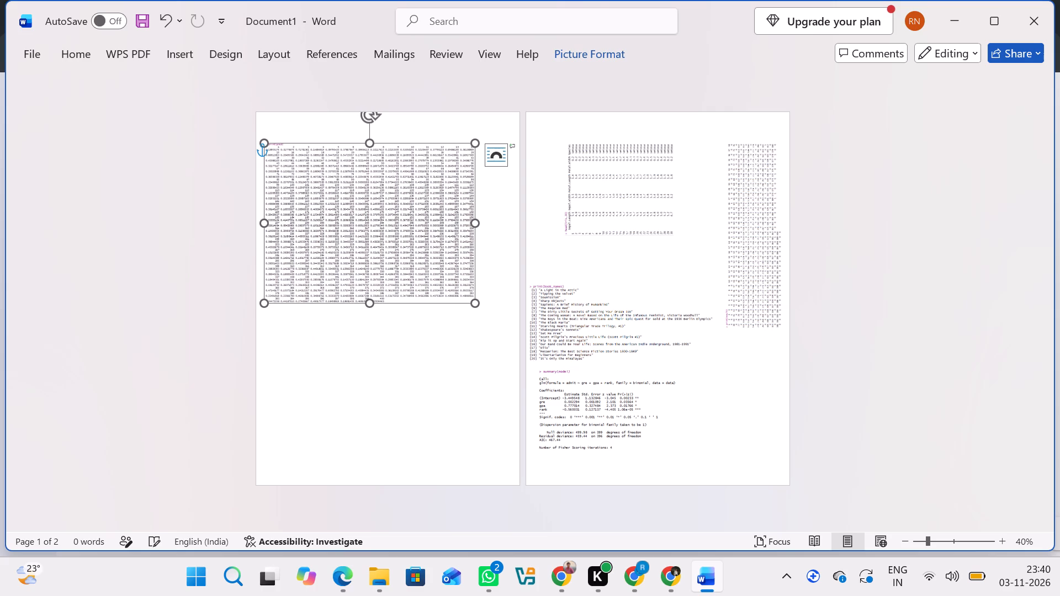
left_click_drag(369, 236, 389, 186)
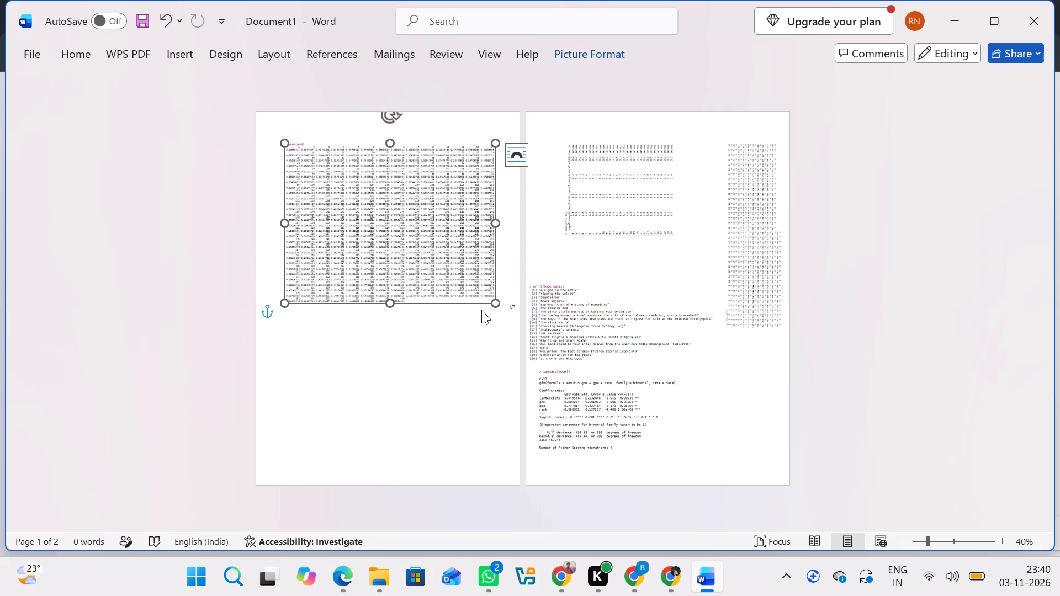
left_click_drag(494, 305, 487, 292)
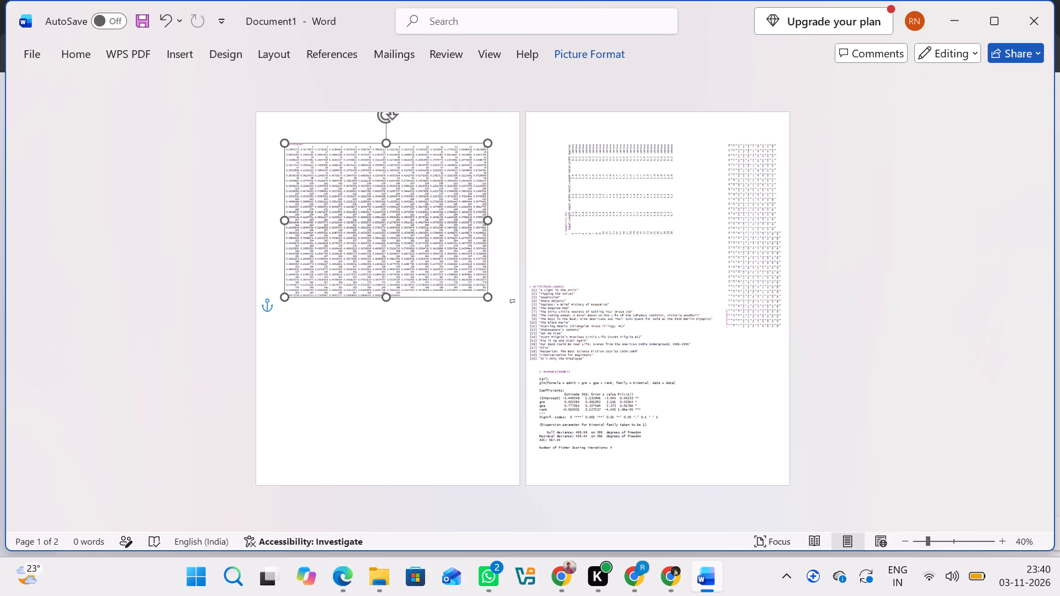
left_click_drag(487, 292, 484, 286)
Copy the large numeric table picture and place the duplicate beneath the original on the first page.
left_click(436, 228)
right_click(436, 228)
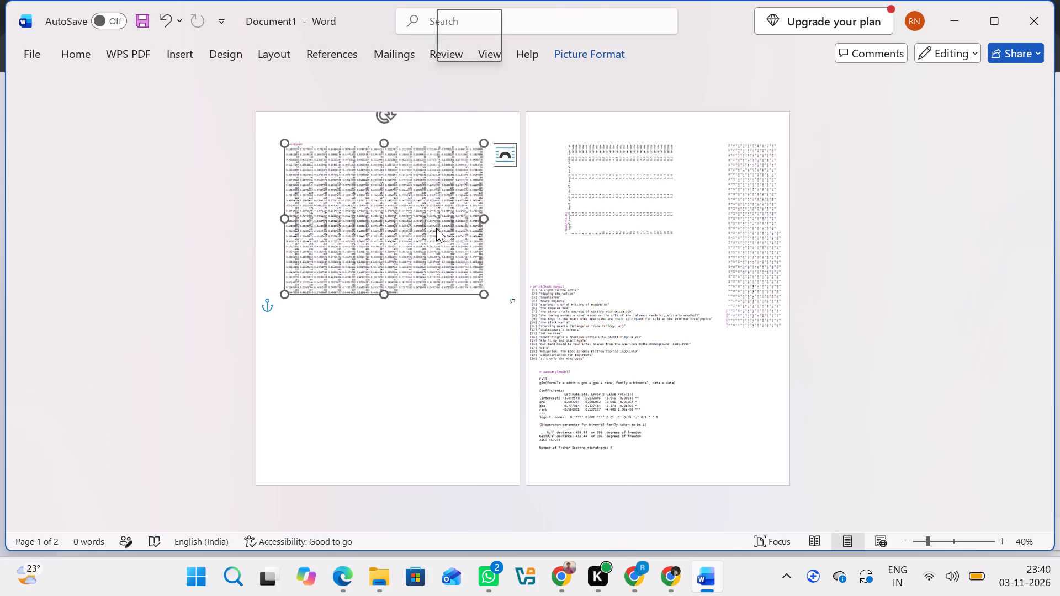
left_click(491, 131)
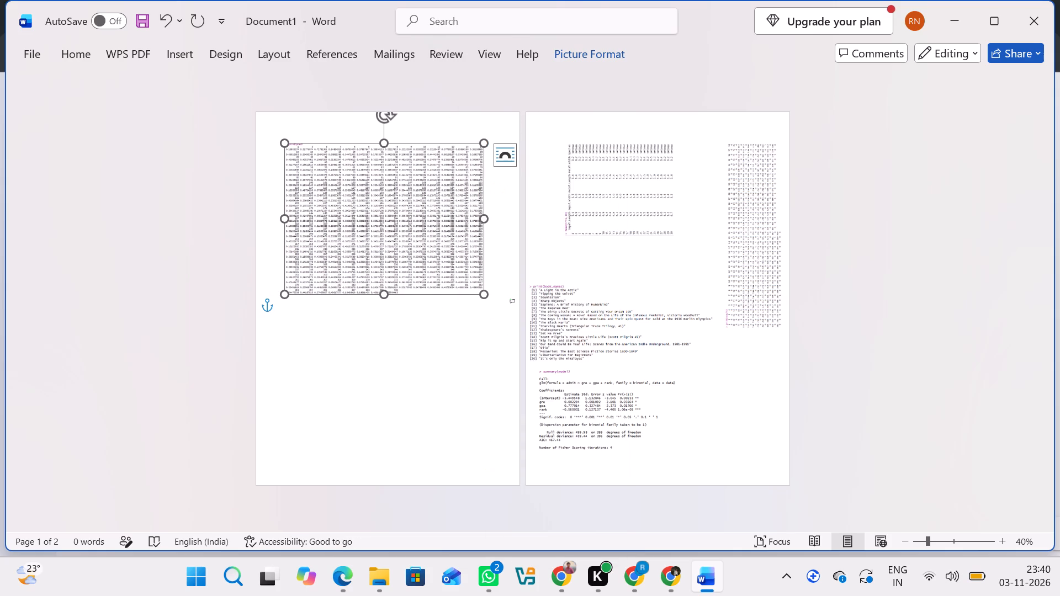
left_click(366, 339)
key("ctrl+v")
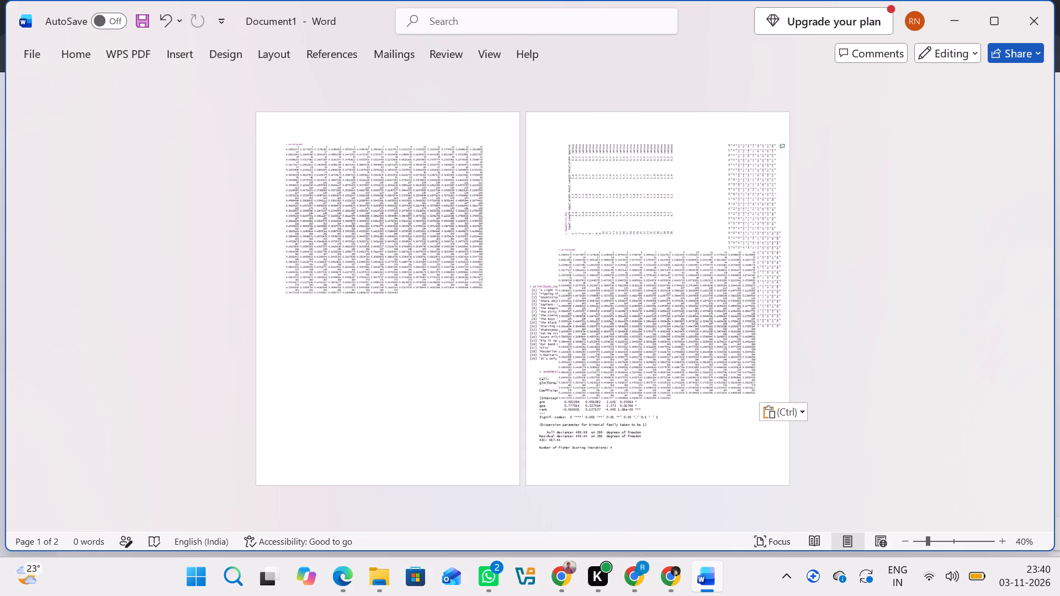
left_click_drag(661, 313, 401, 393)
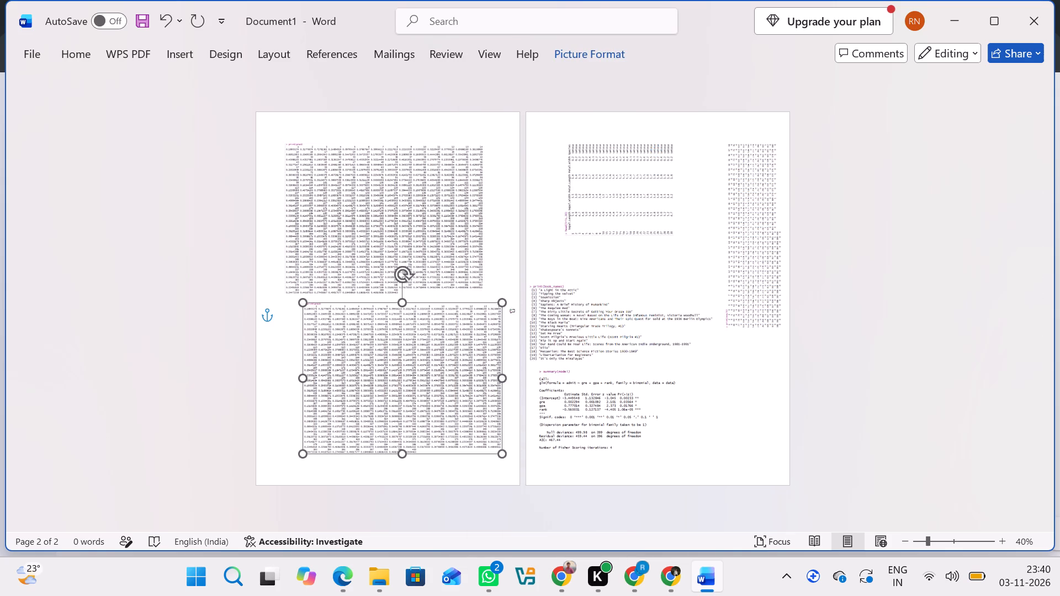
left_click_drag(401, 393, 374, 404)
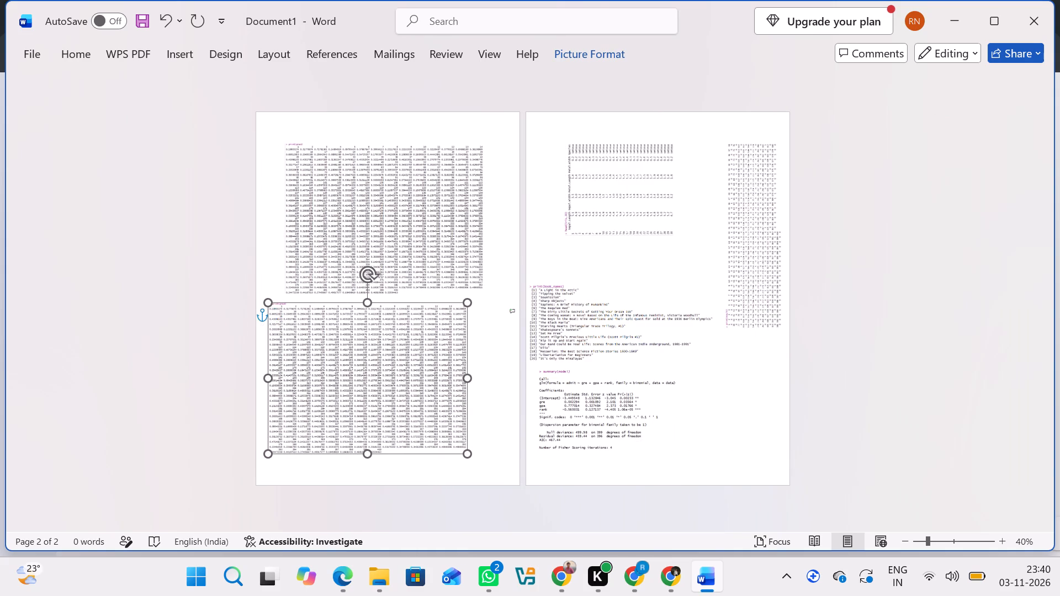
left_click_drag(374, 404, 385, 407)
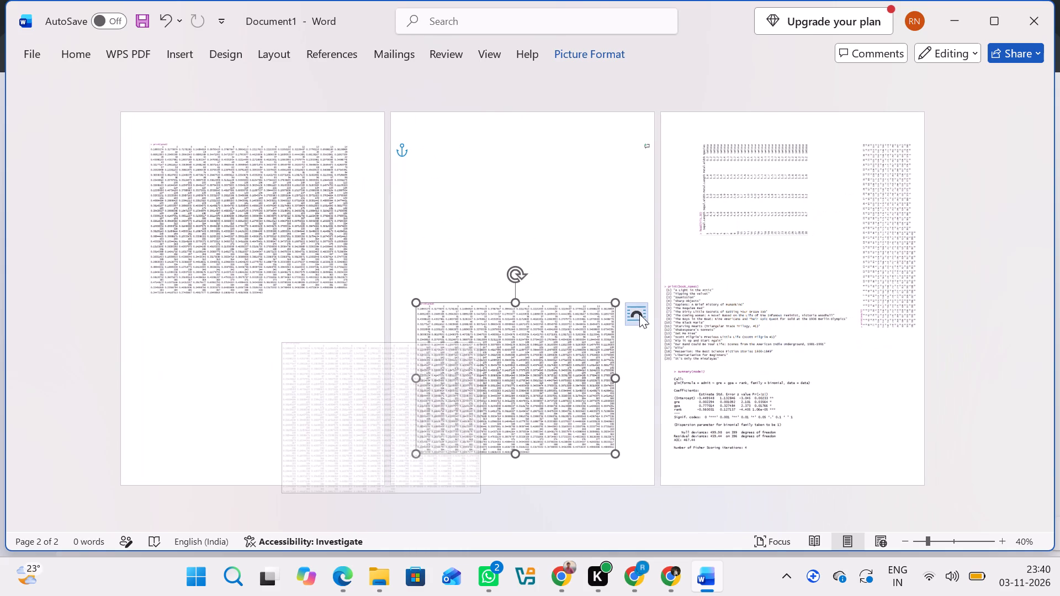
Set the duplicate numeric table picture's text wrapping to Tight.
left_click(641, 316)
left_click(712, 400)
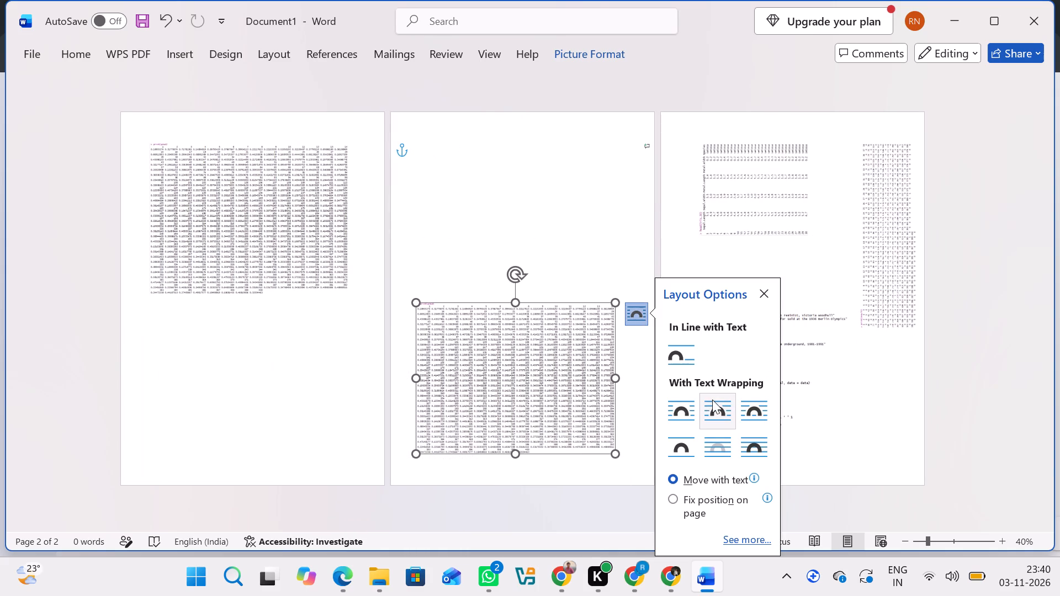
Reposition the two numeric table pictures so they line up one directly above the other on the first page.
left_click_drag(472, 350, 365, 370)
left_click_drag(365, 370, 358, 370)
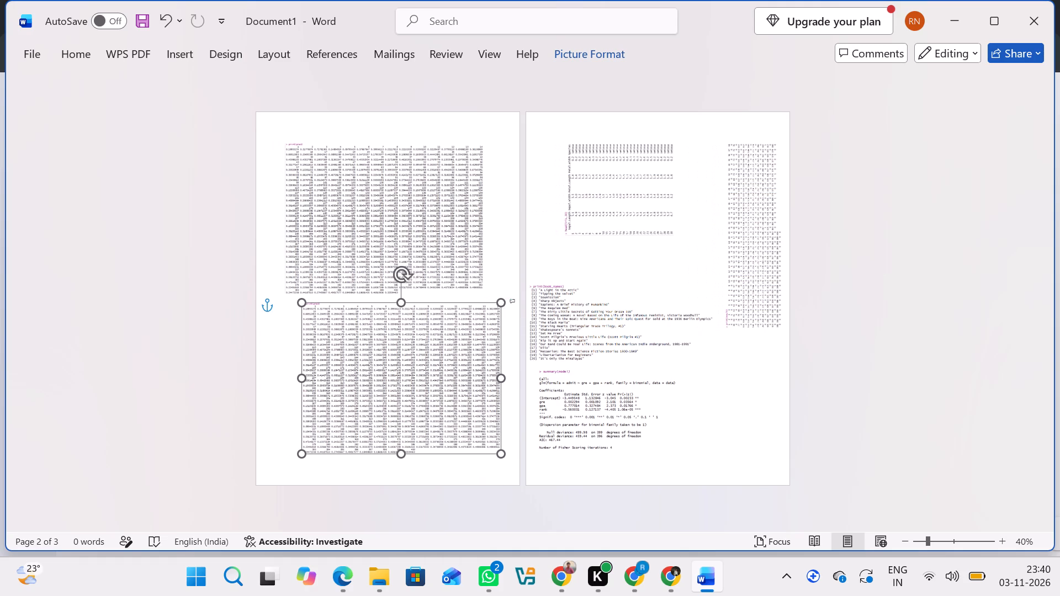
left_click_drag(358, 370, 349, 372)
left_click_drag(349, 372, 485, 366)
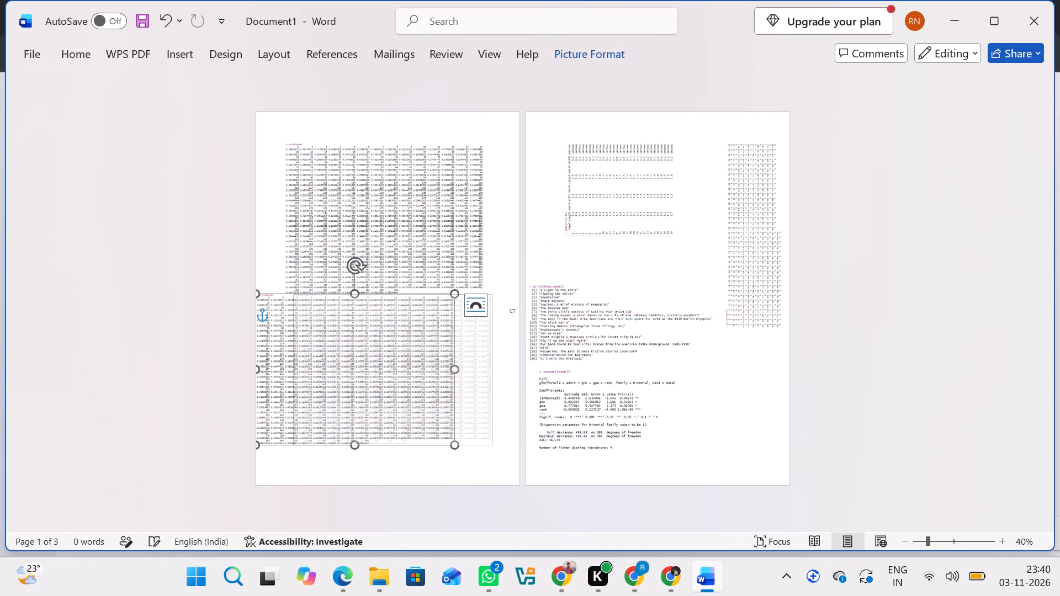
left_click_drag(386, 237, 379, 188)
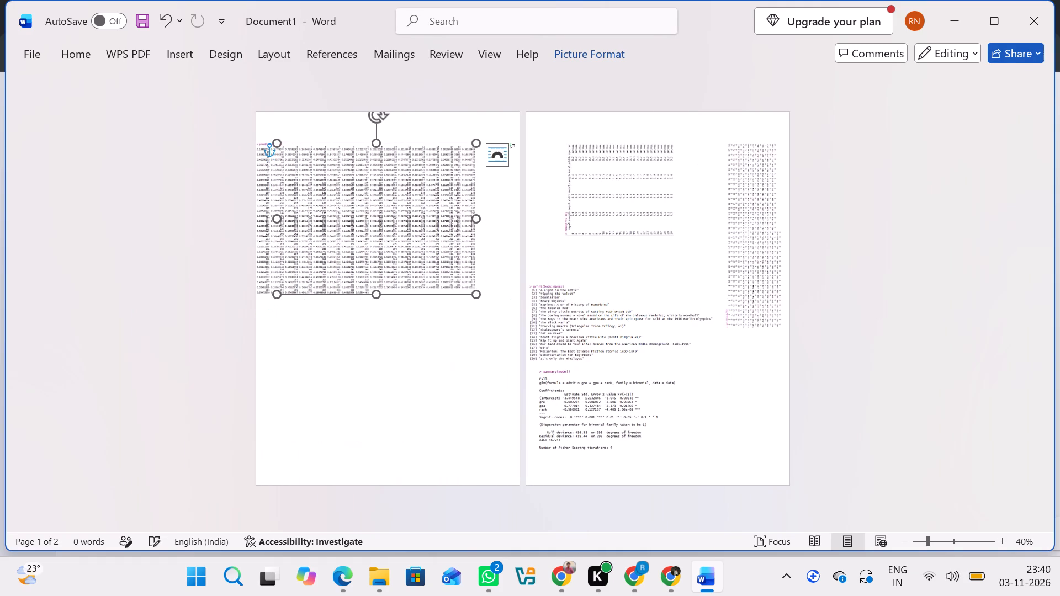
left_click_drag(379, 188, 402, 350)
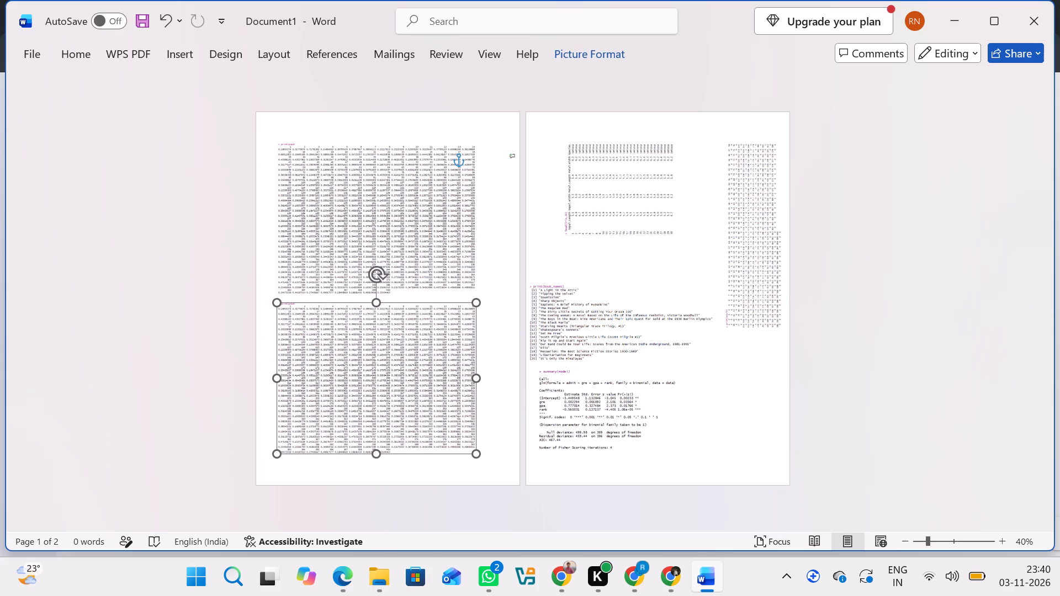
left_click_drag(402, 350, 402, 351)
left_click(521, 206)
left_click(406, 203)
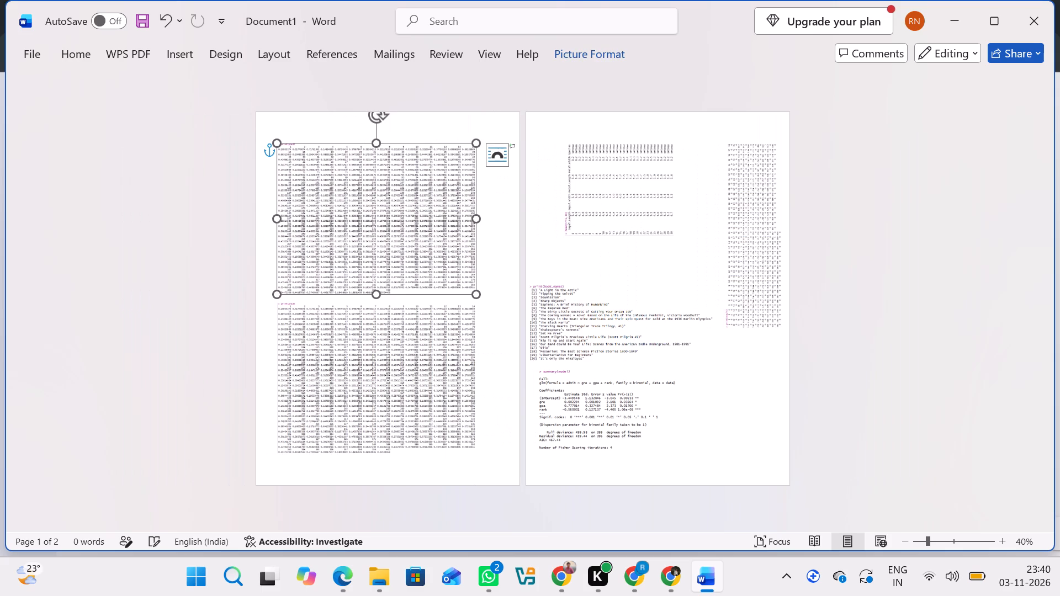
left_click(516, 314)
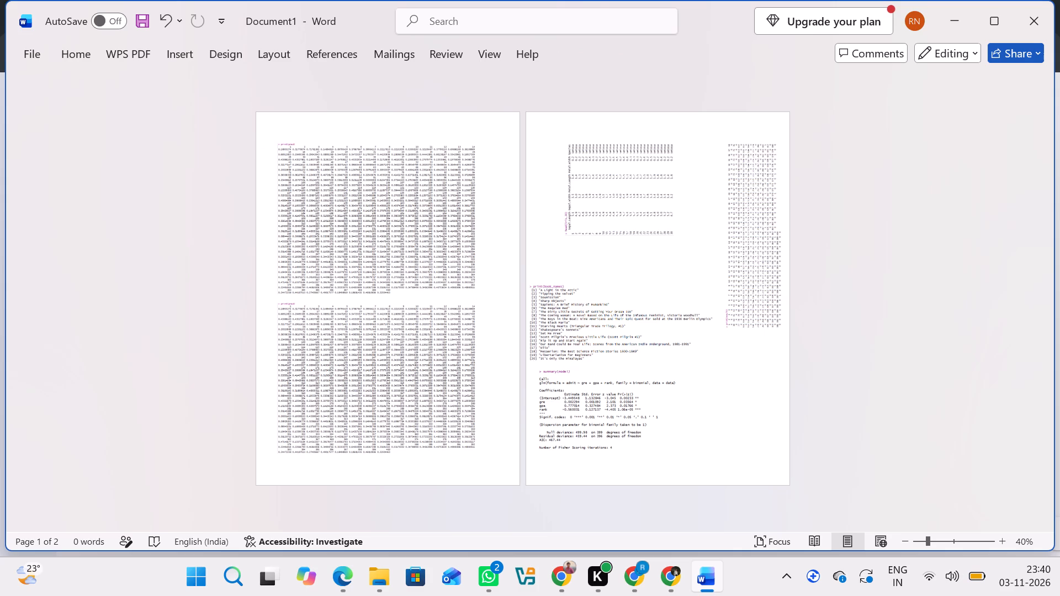
Shift the print(book_names) picture slightly right and the summary(model) picture beneath it to the second page's left edge.
left_click_drag(579, 348, 590, 348)
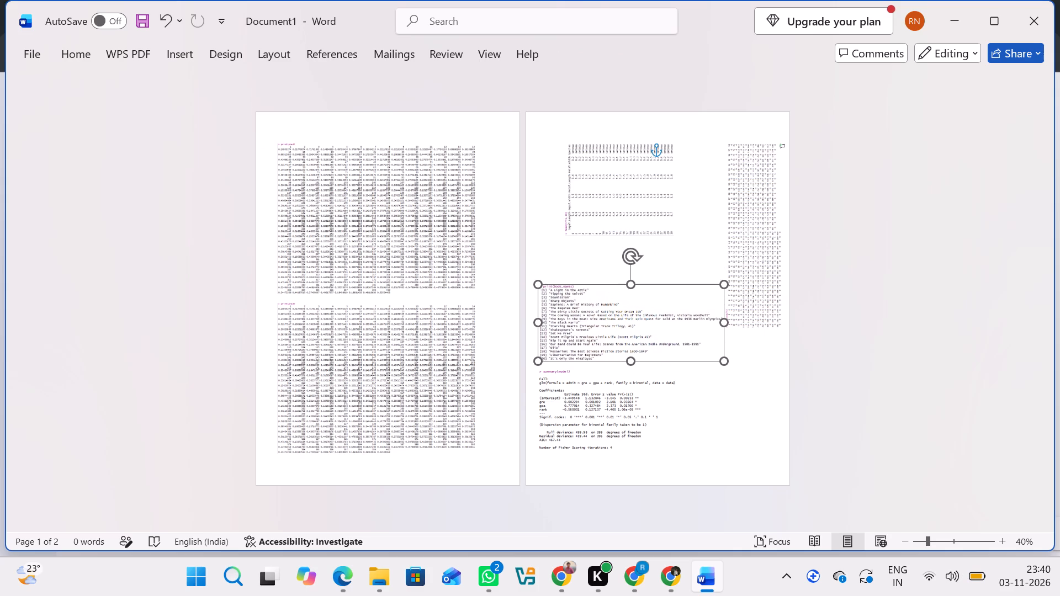
left_click_drag(590, 348, 589, 348)
left_click_drag(567, 410, 580, 429)
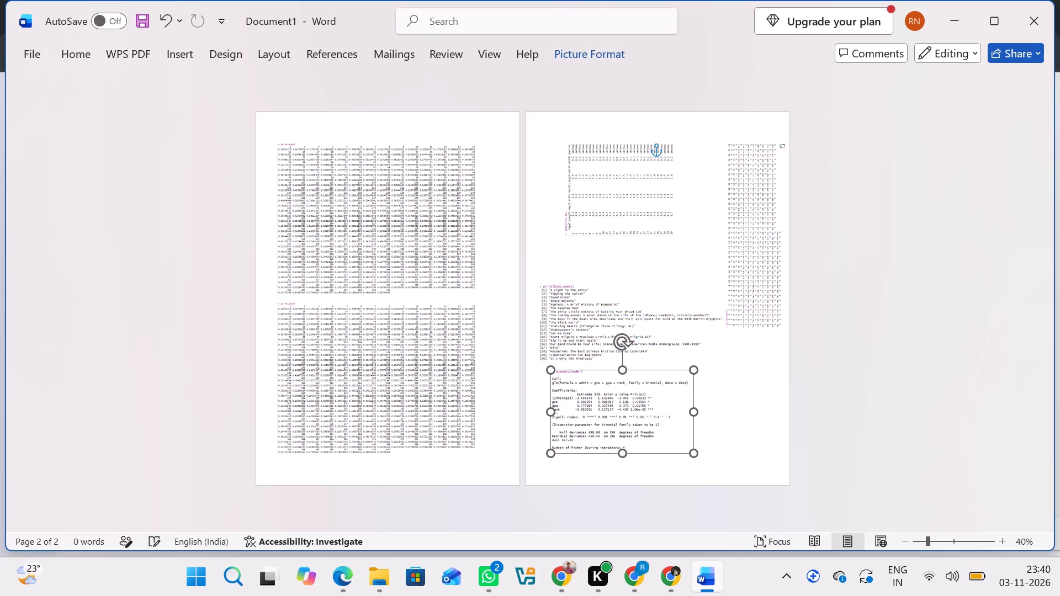
left_click_drag(580, 429, 558, 434)
Rotate the head(iris,30) picture at the top of the second page 90 degrees clockwise so its text reads upright.
left_click(602, 174)
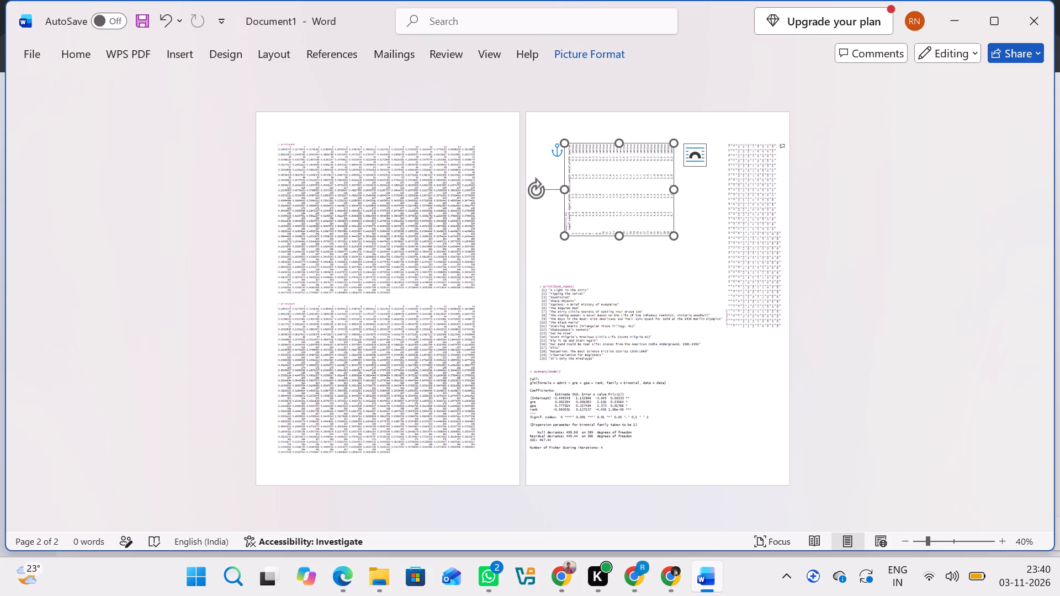
left_click_drag(538, 188, 589, 168)
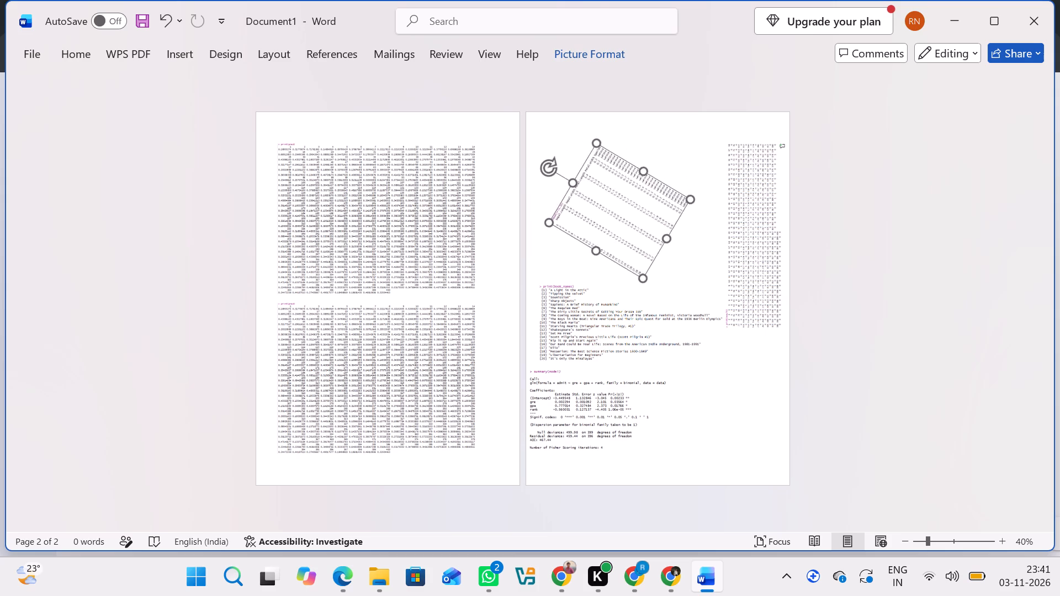
left_click_drag(589, 168, 620, 180)
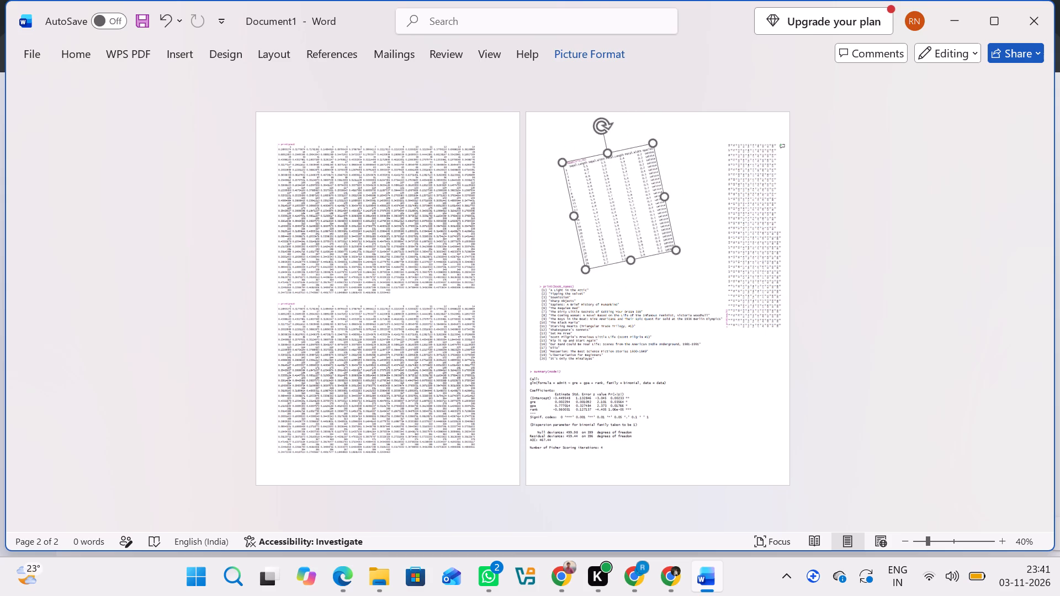
left_click_drag(620, 180, 619, 187)
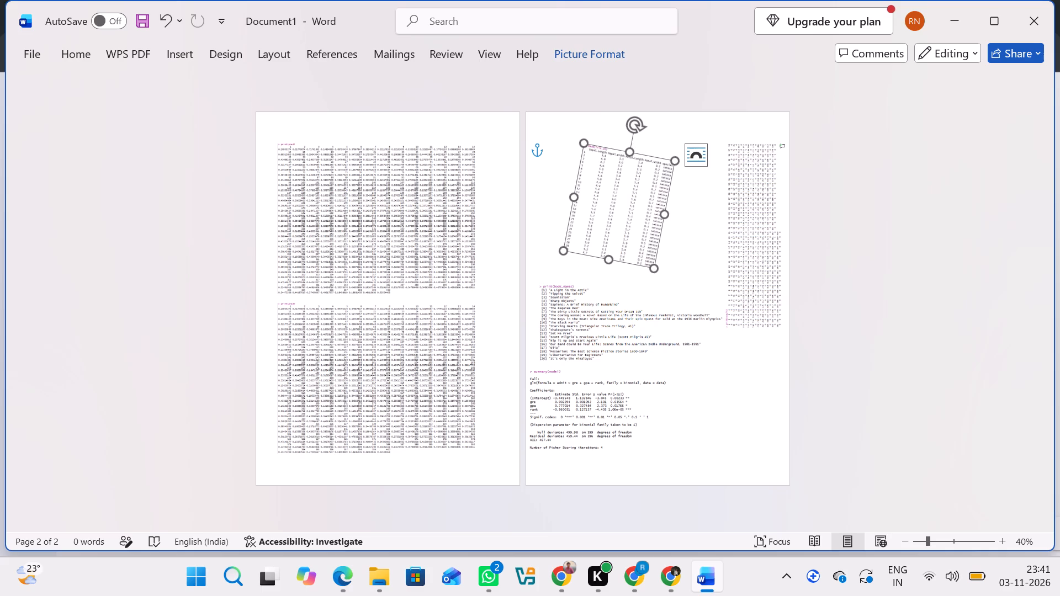
left_click_drag(635, 129, 619, 136)
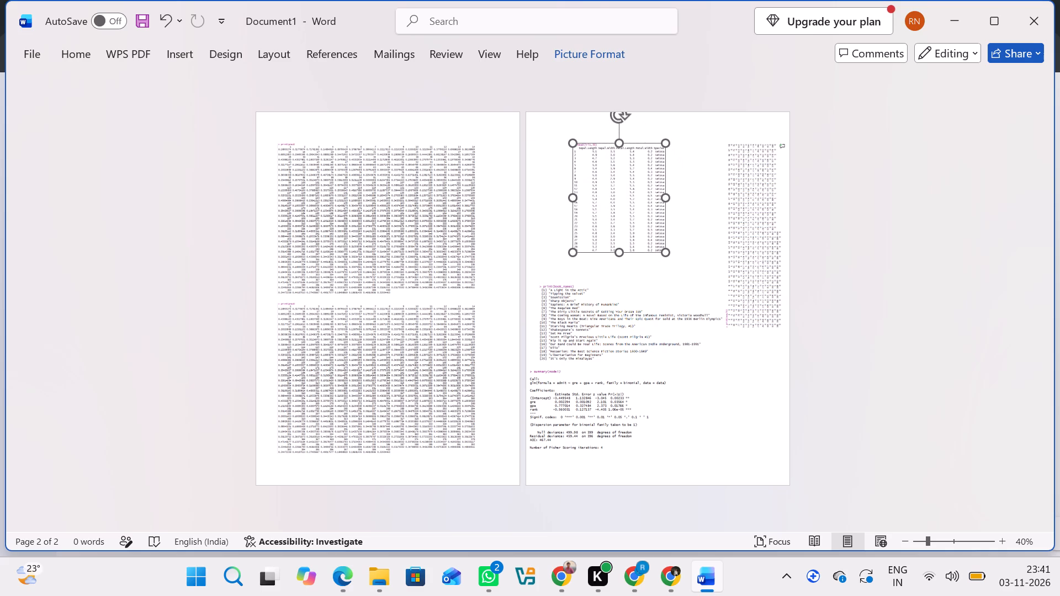
Move the head(iris,30) picture left on the second page so its left edge lines up with the print(book_names) picture.
left_click_drag(619, 136, 618, 136)
left_click_drag(620, 166, 591, 155)
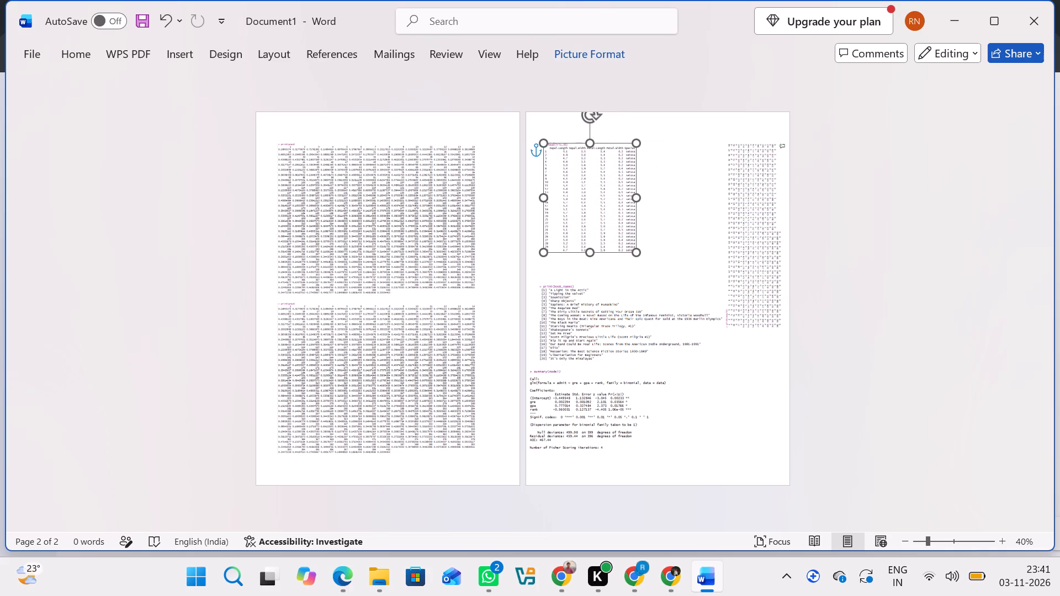
left_click_drag(591, 155, 584, 155)
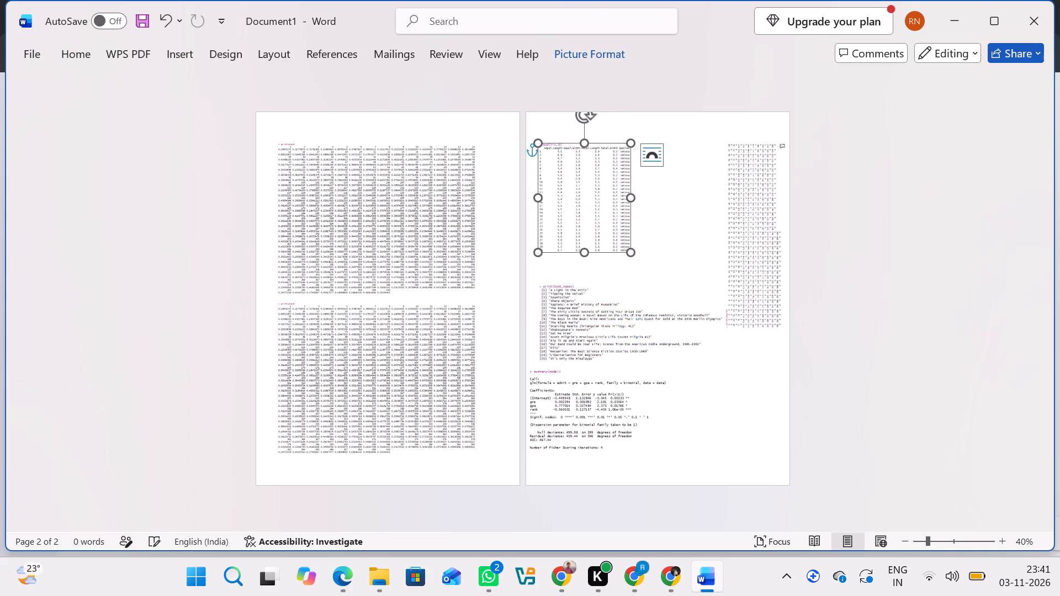
Swap the two lower pictures on the second page, placing summary(model) directly beneath head(iris,30) and print(book_names) at the bottom, left edges aligned.
left_click(599, 302)
left_click(729, 203)
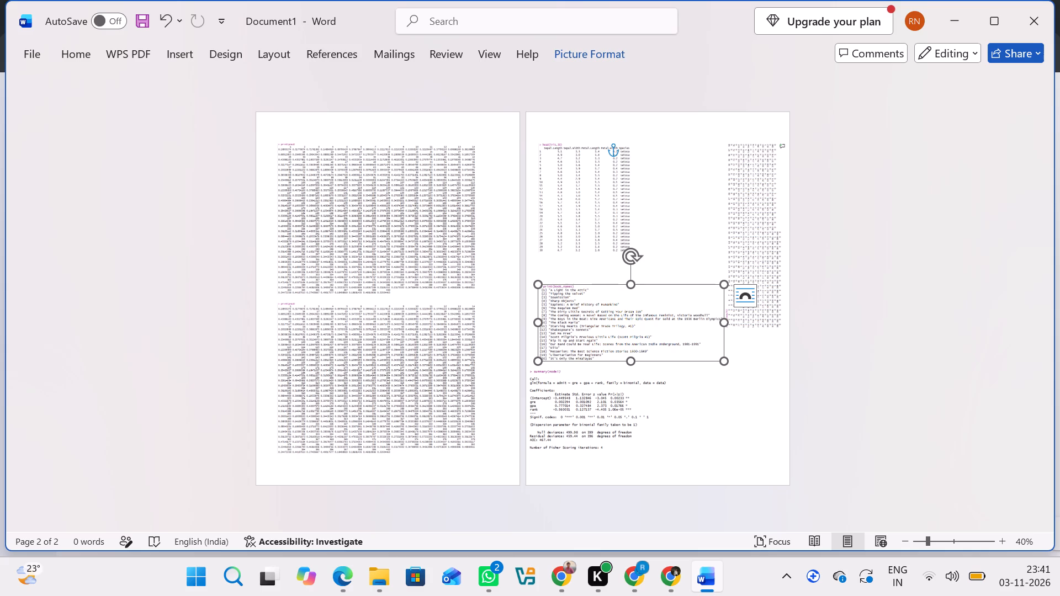
left_click(738, 203)
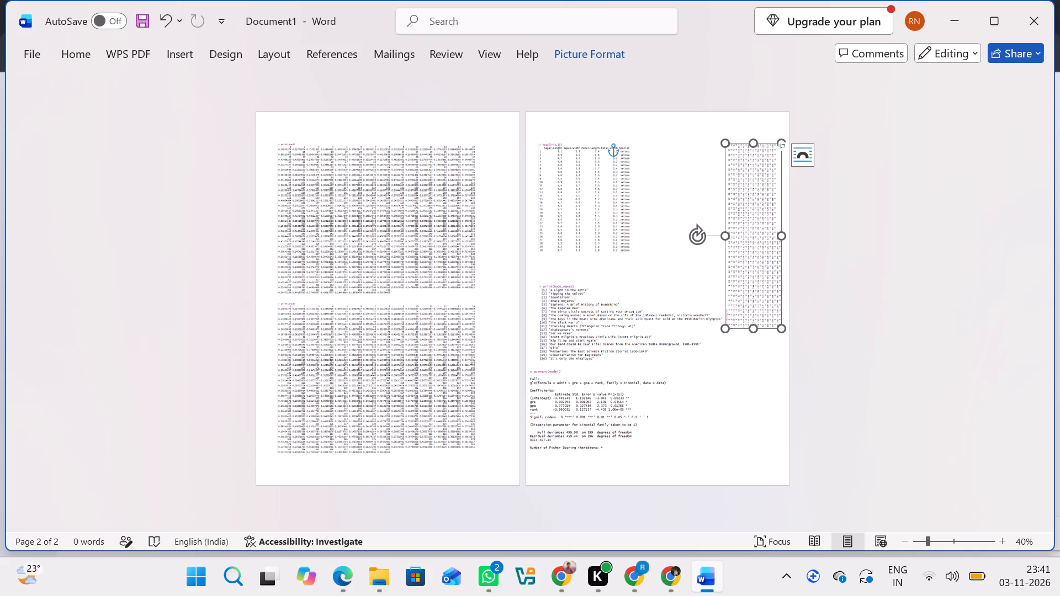
left_click_drag(611, 318, 643, 448)
left_click_drag(545, 396, 553, 285)
left_click_drag(612, 409, 580, 405)
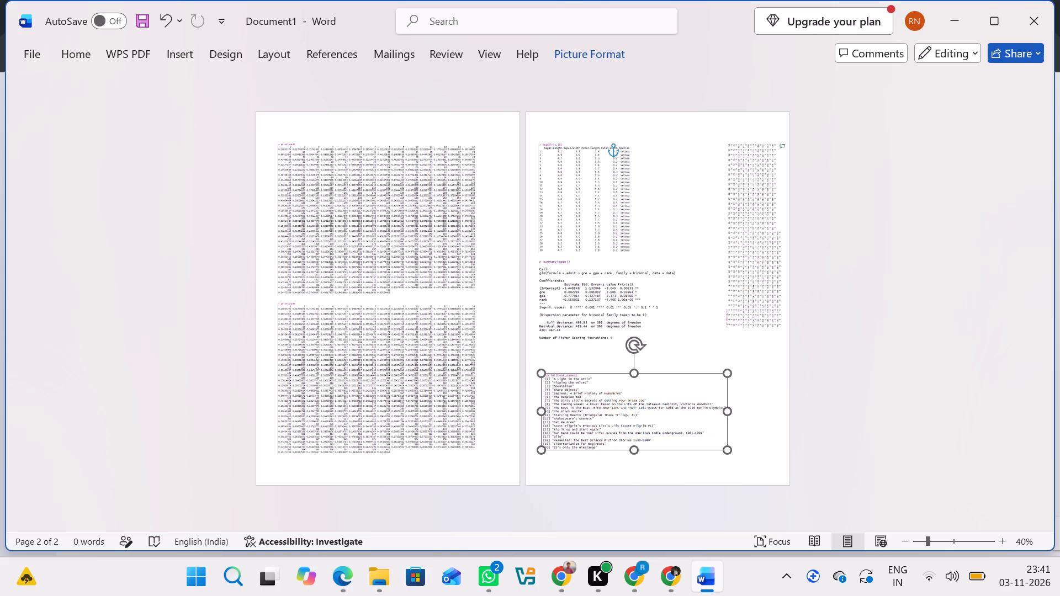
left_click_drag(580, 405, 579, 412)
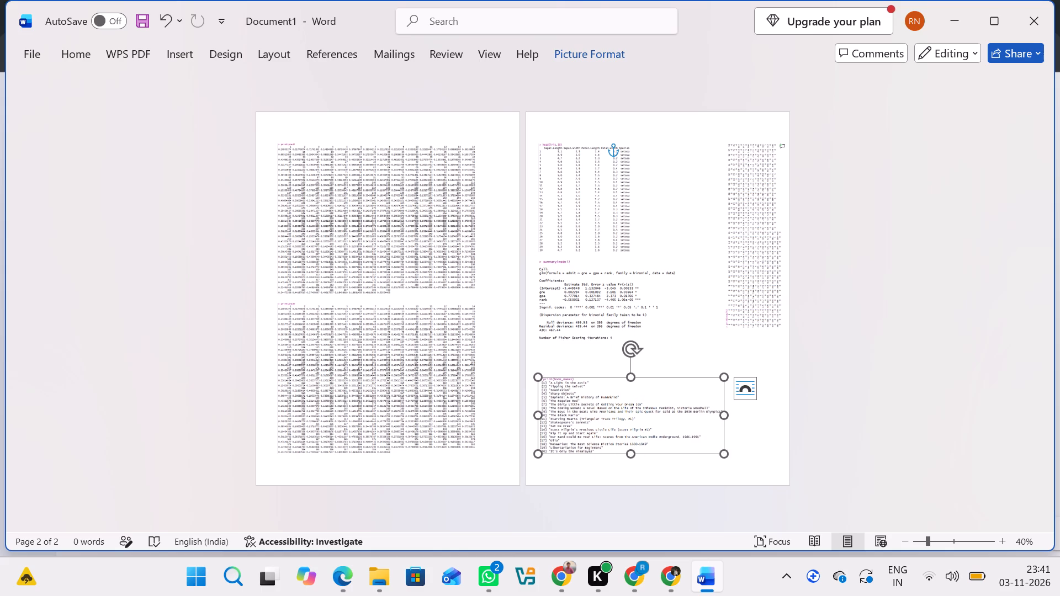
Enlarge the print(book_names) picture slightly in proportion, keeping its bottom-left corner in place.
left_click_drag(723, 455, 740, 463)
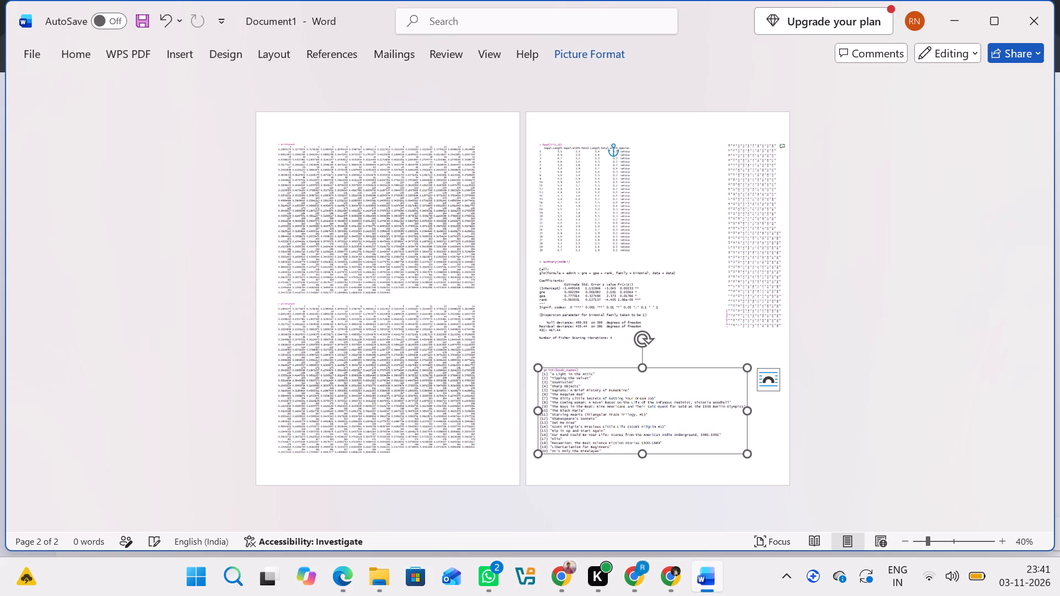
Move the tall sideways picture inward from the second page's right edge, beside the summary(model) picture, and enlarge it slightly.
left_click_drag(766, 274, 730, 283)
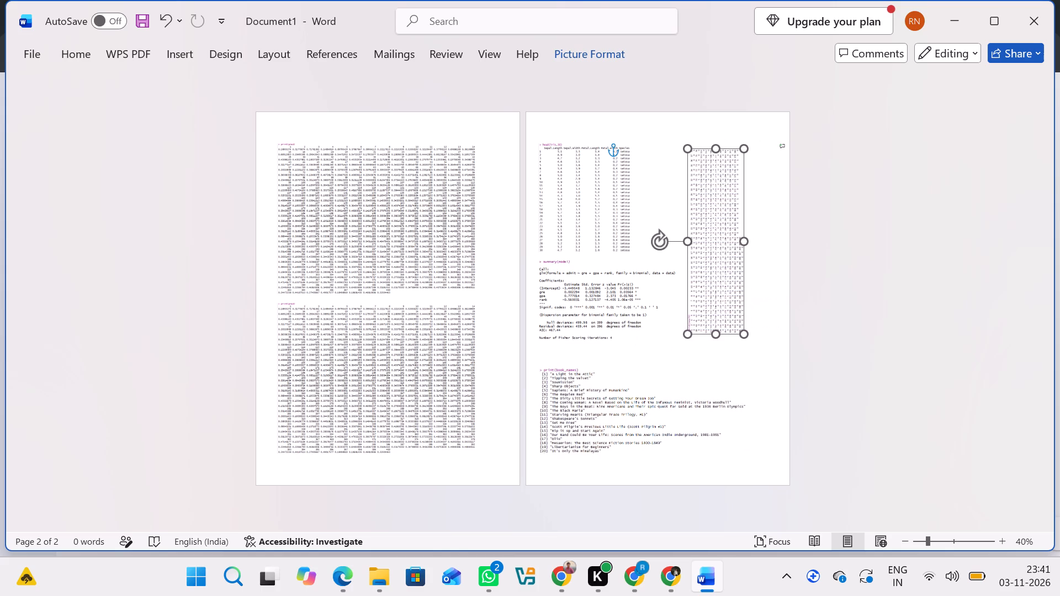
left_click_drag(730, 283, 730, 281)
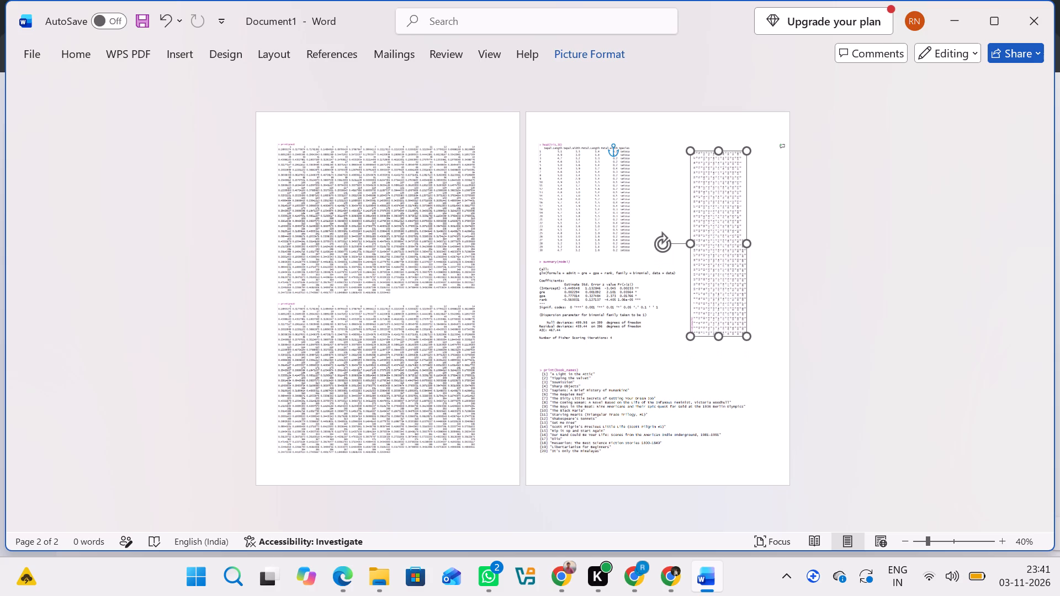
left_click_drag(730, 281, 729, 276)
left_click_drag(747, 329, 759, 332)
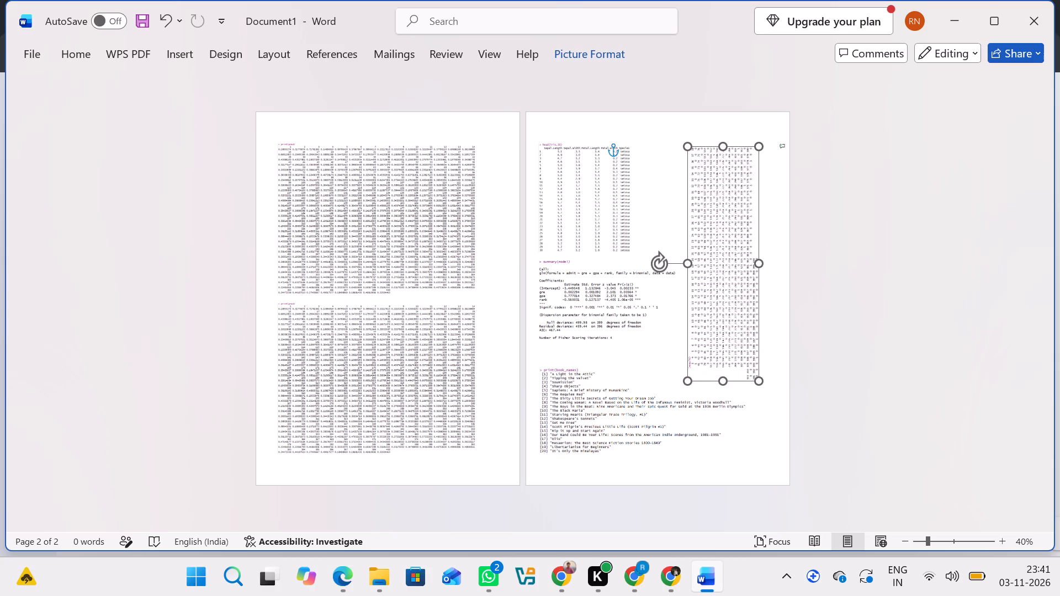
left_click_drag(759, 332, 747, 306)
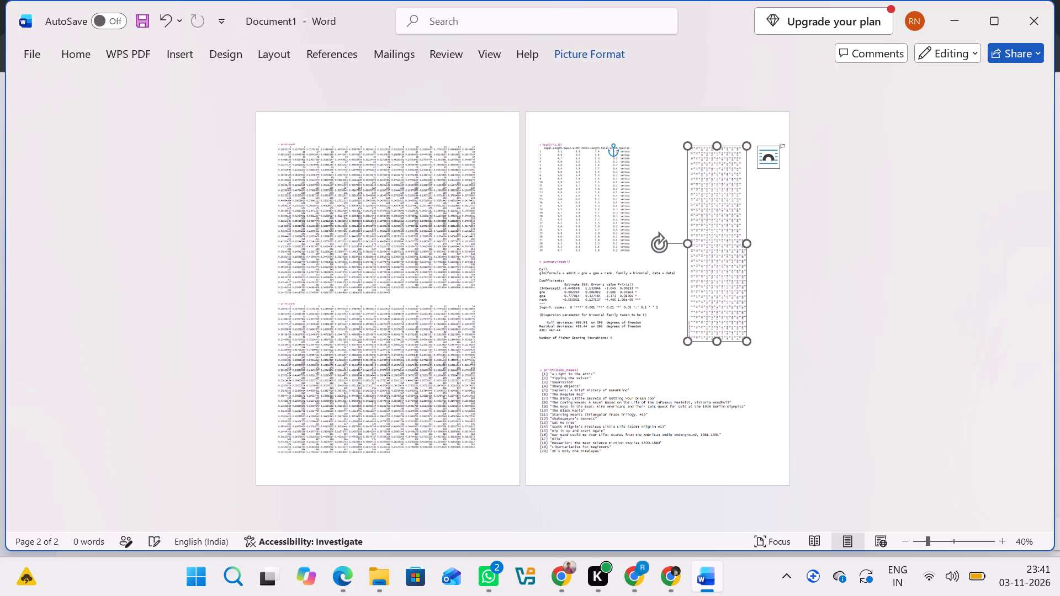
Enlarge the tall sideways picture a little more and position it above print(book_names), with its top level with the head(iris,30) picture.
left_click(689, 390)
left_click_drag(700, 327, 701, 329)
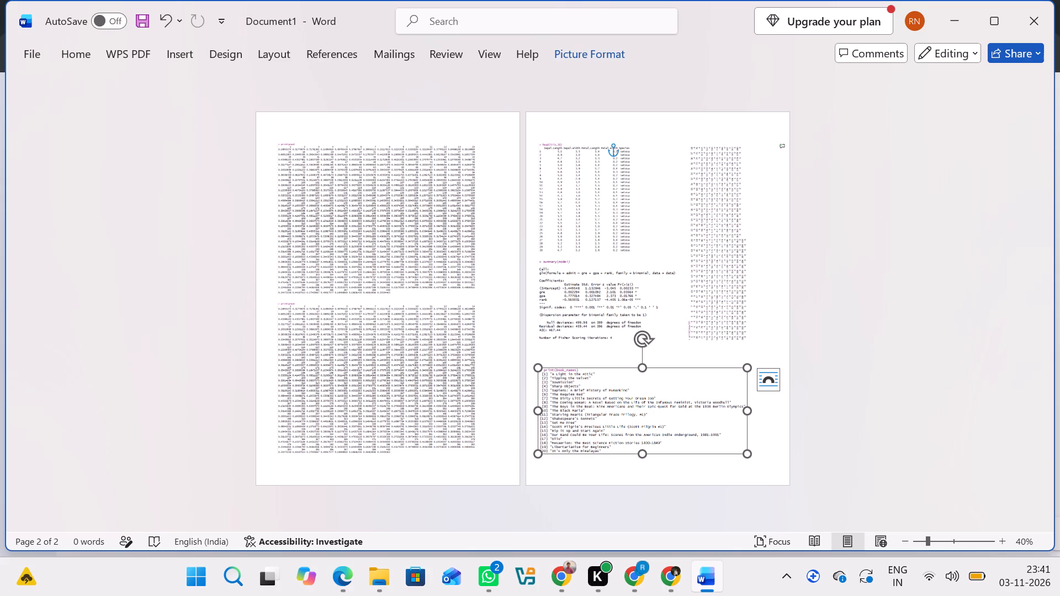
left_click_drag(701, 329, 705, 344)
left_click(682, 403)
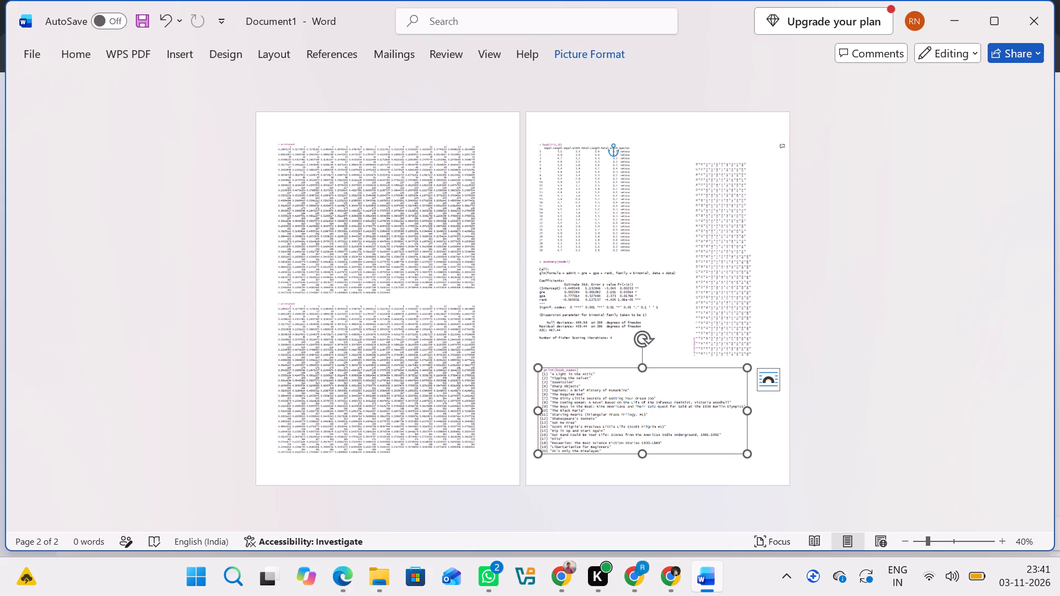
left_click(714, 283)
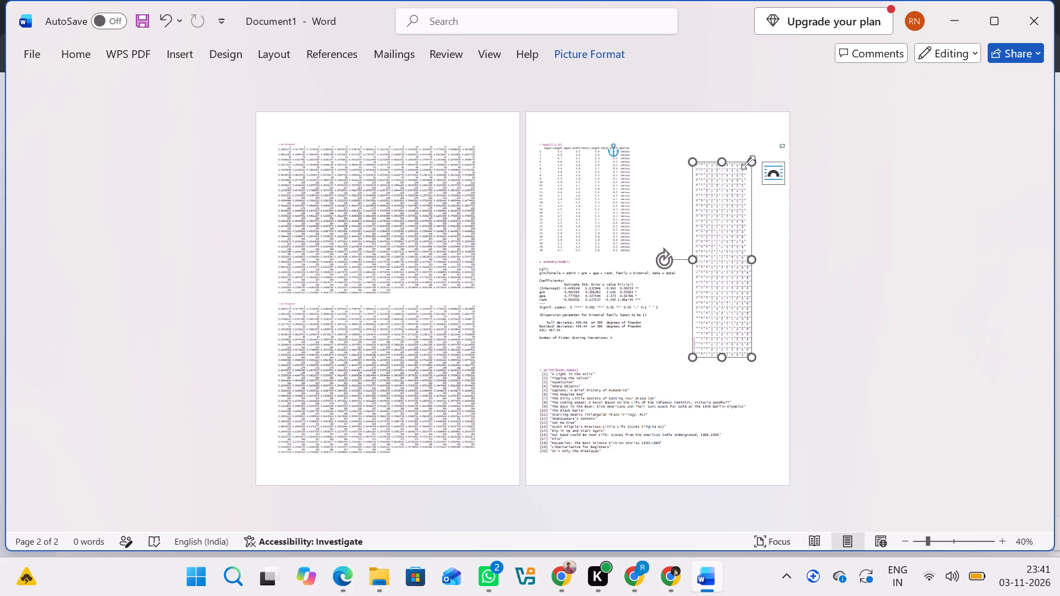
left_click_drag(751, 160, 754, 115)
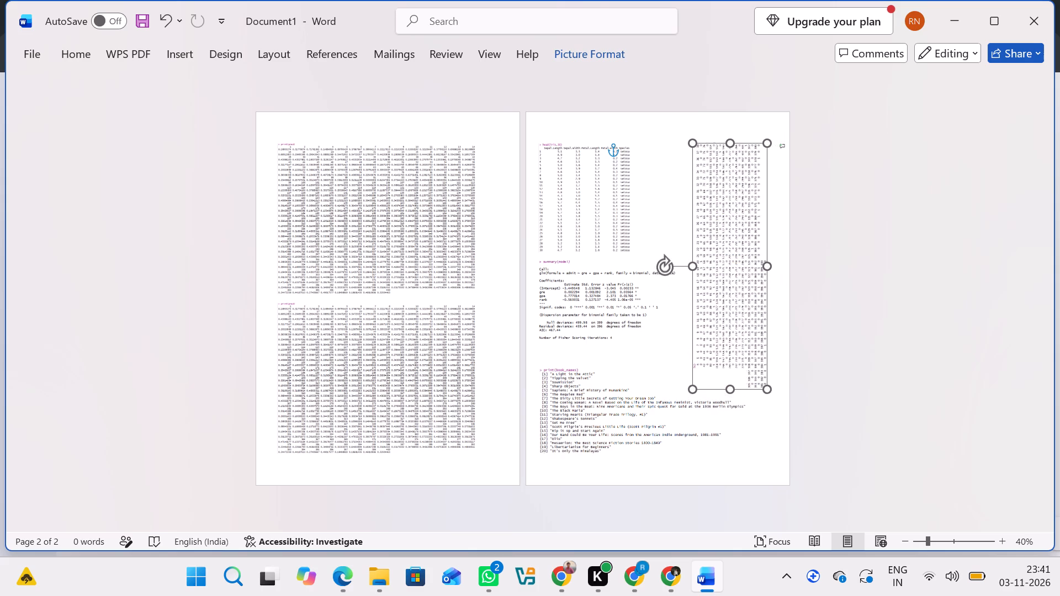
left_click_drag(754, 115, 753, 138)
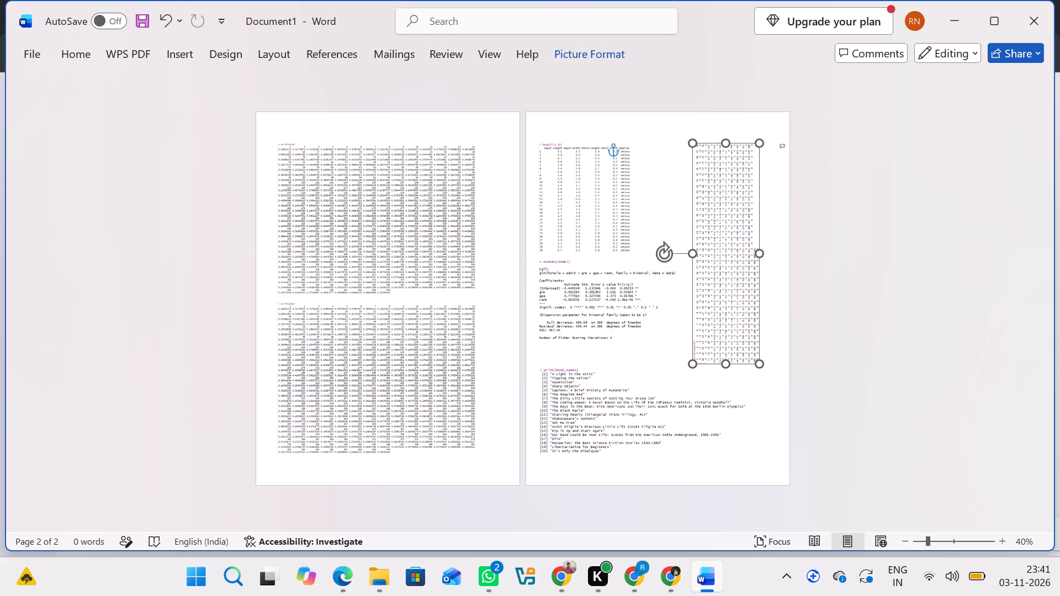
left_click_drag(753, 138, 753, 152)
left_click_drag(727, 196, 730, 182)
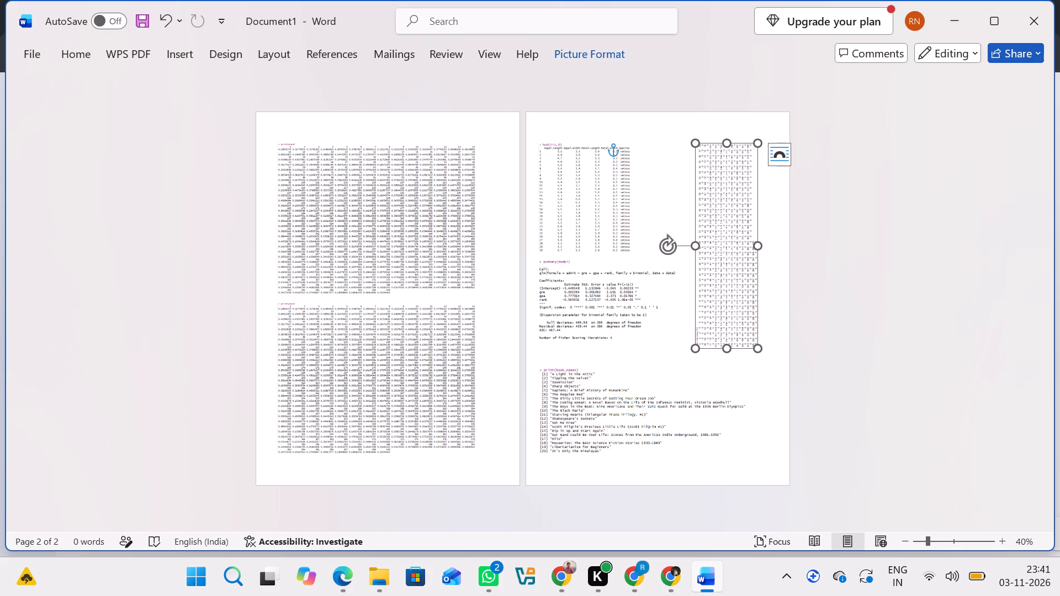
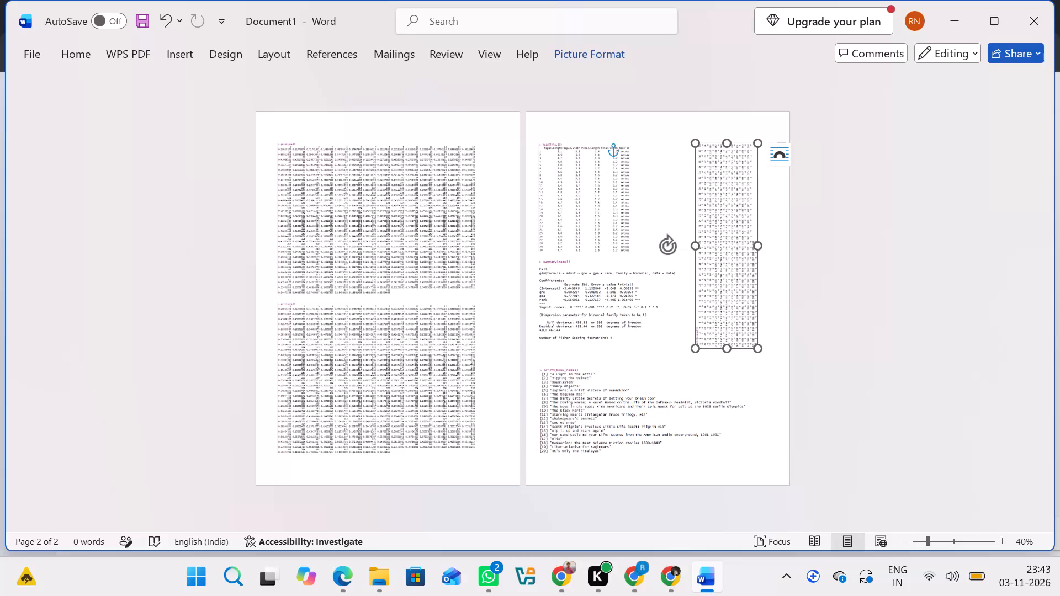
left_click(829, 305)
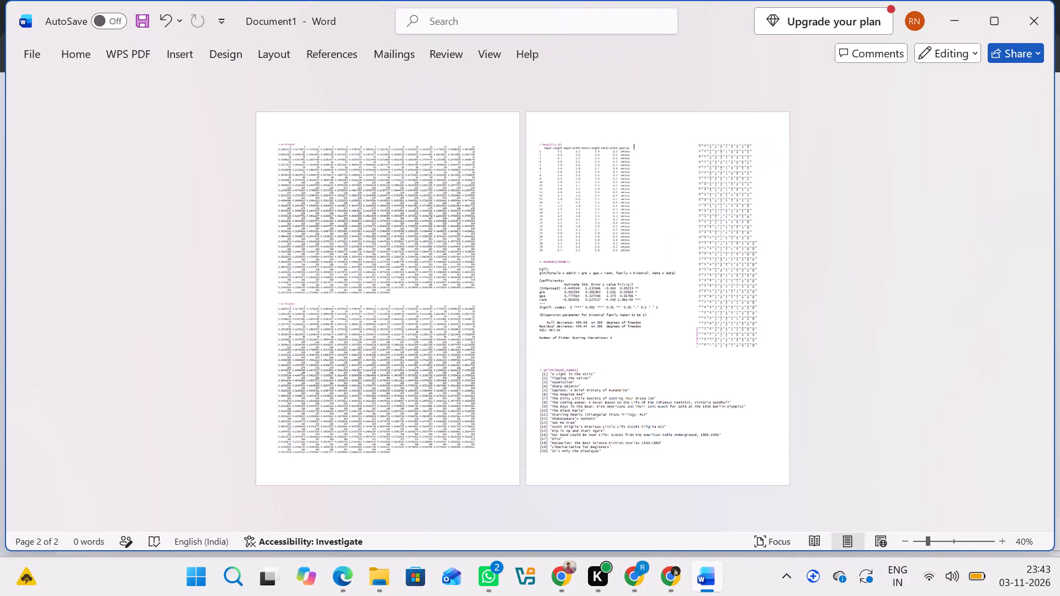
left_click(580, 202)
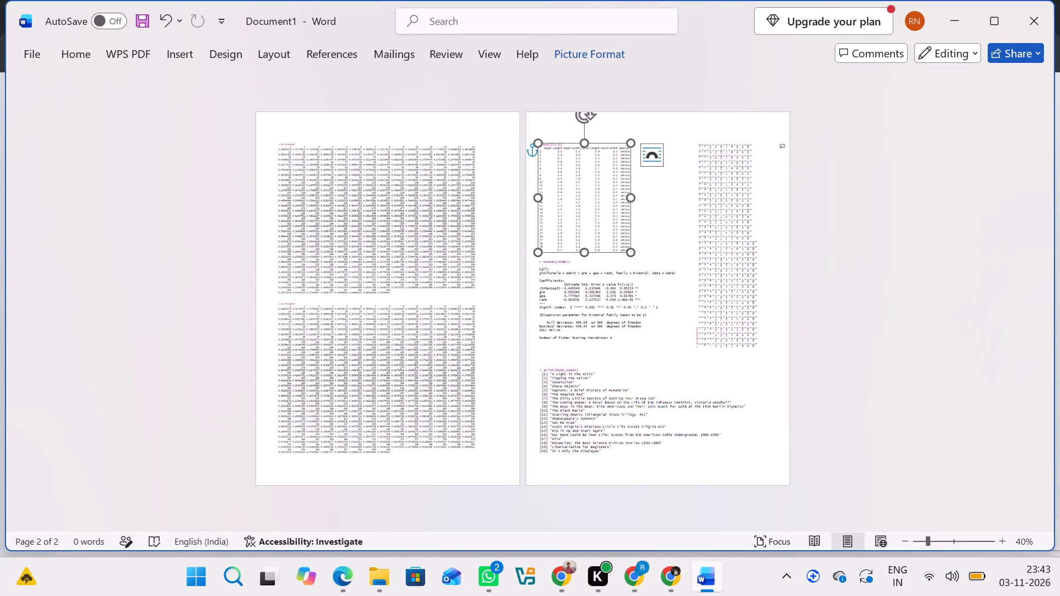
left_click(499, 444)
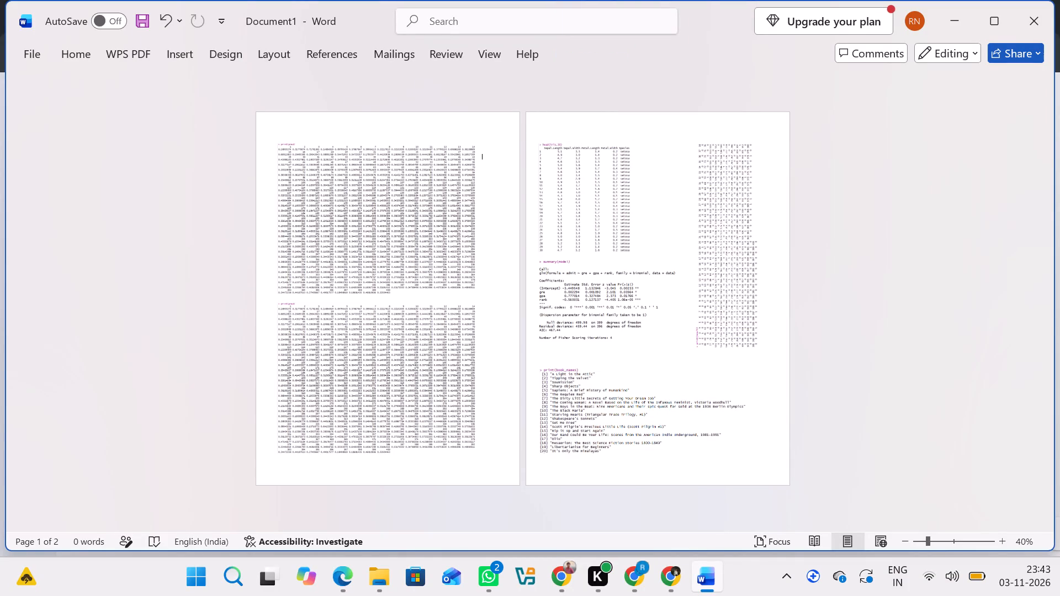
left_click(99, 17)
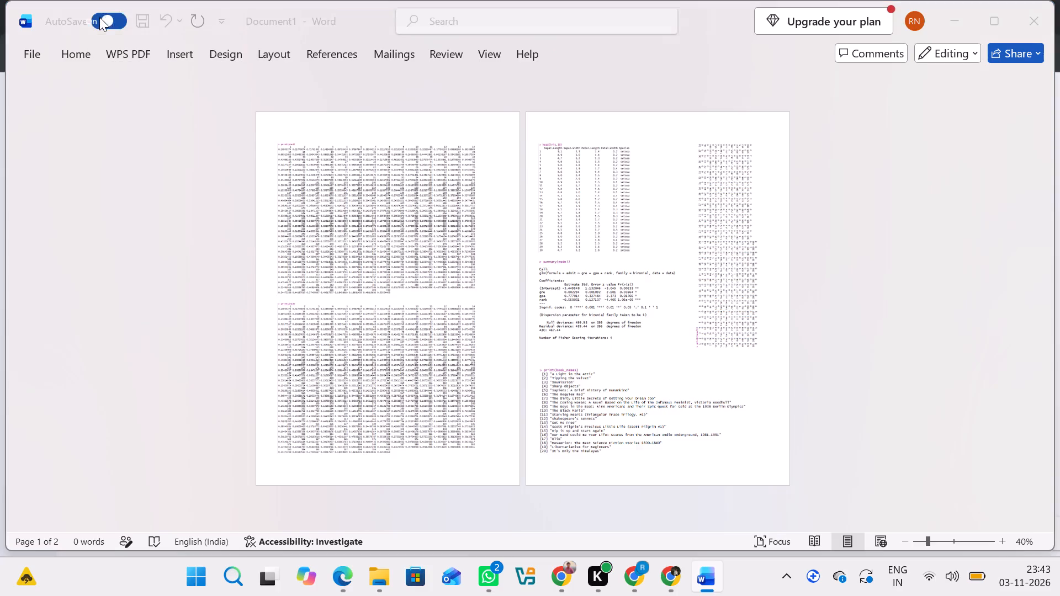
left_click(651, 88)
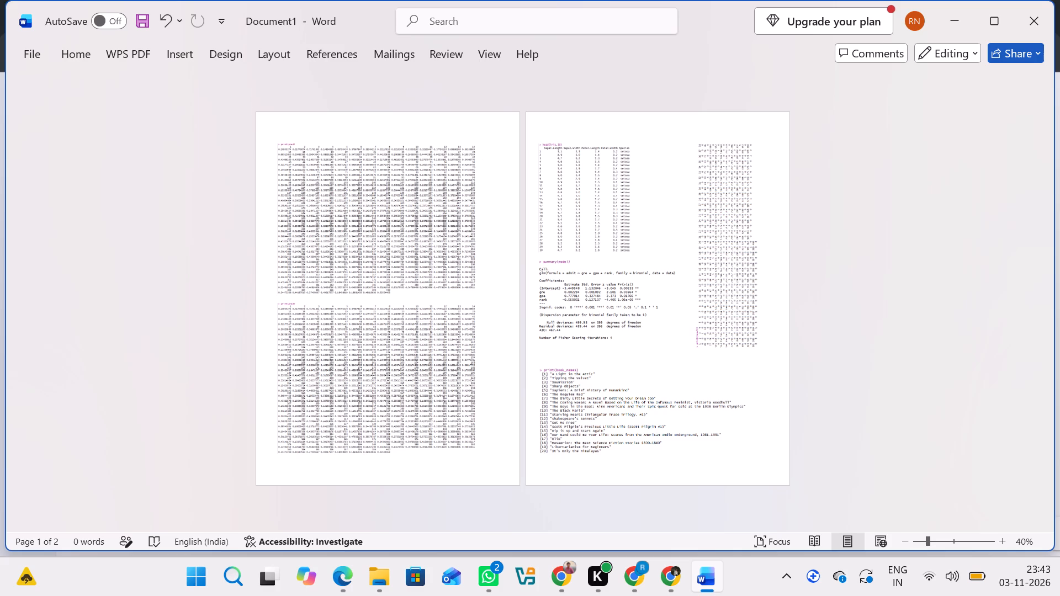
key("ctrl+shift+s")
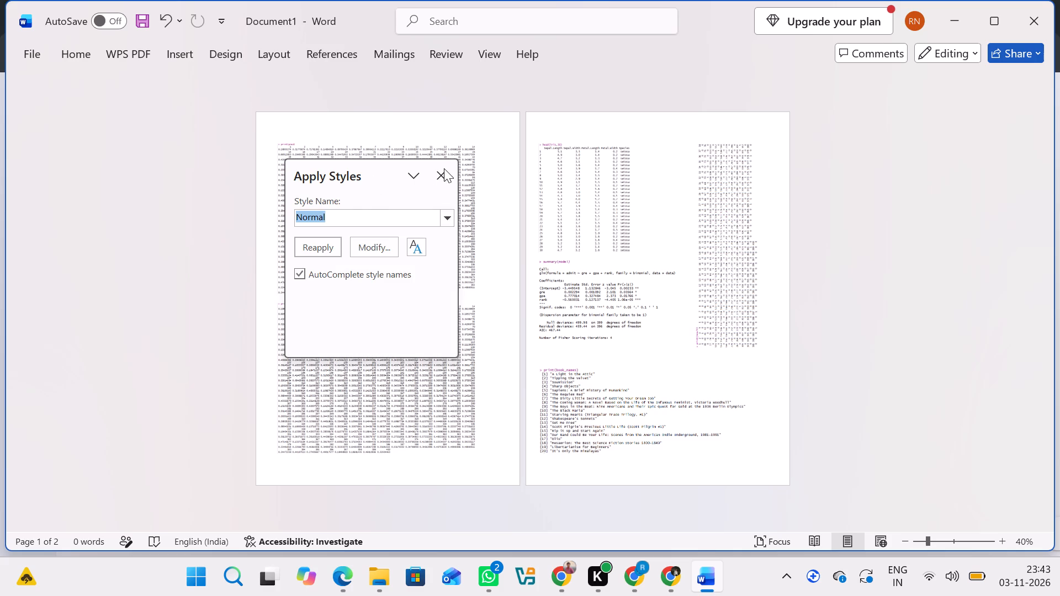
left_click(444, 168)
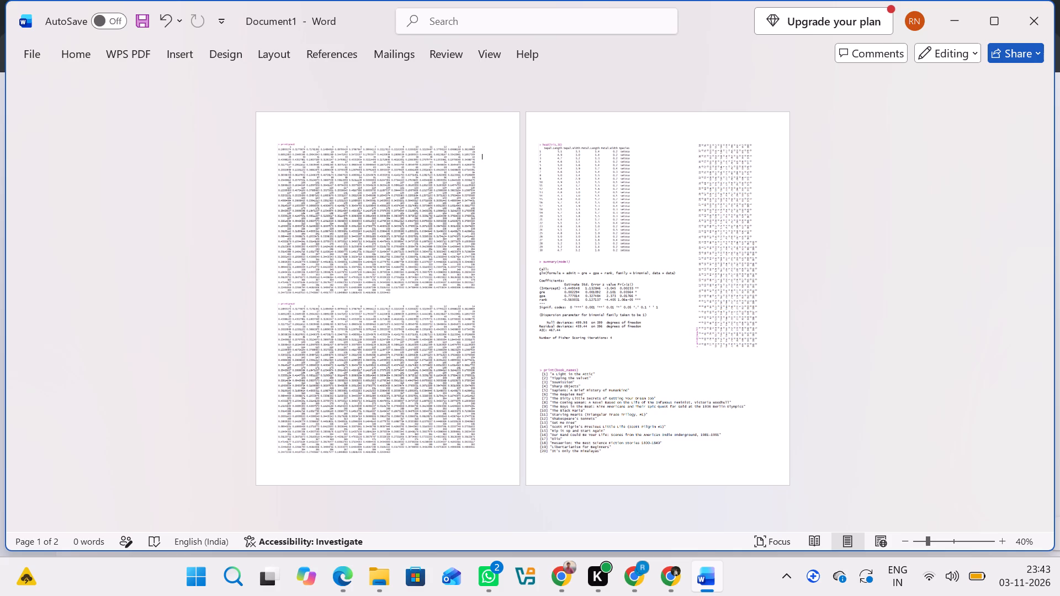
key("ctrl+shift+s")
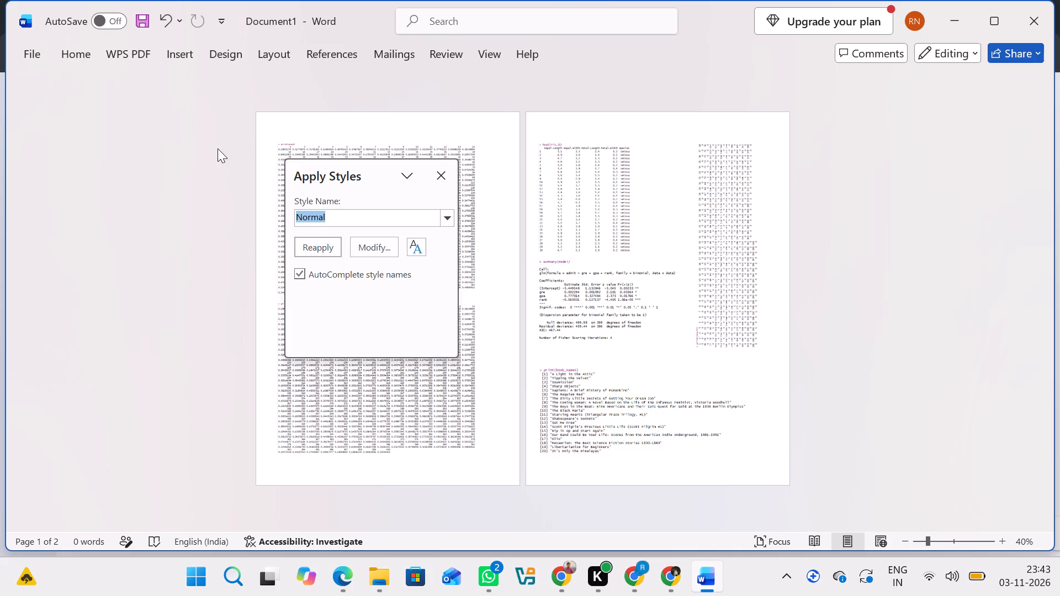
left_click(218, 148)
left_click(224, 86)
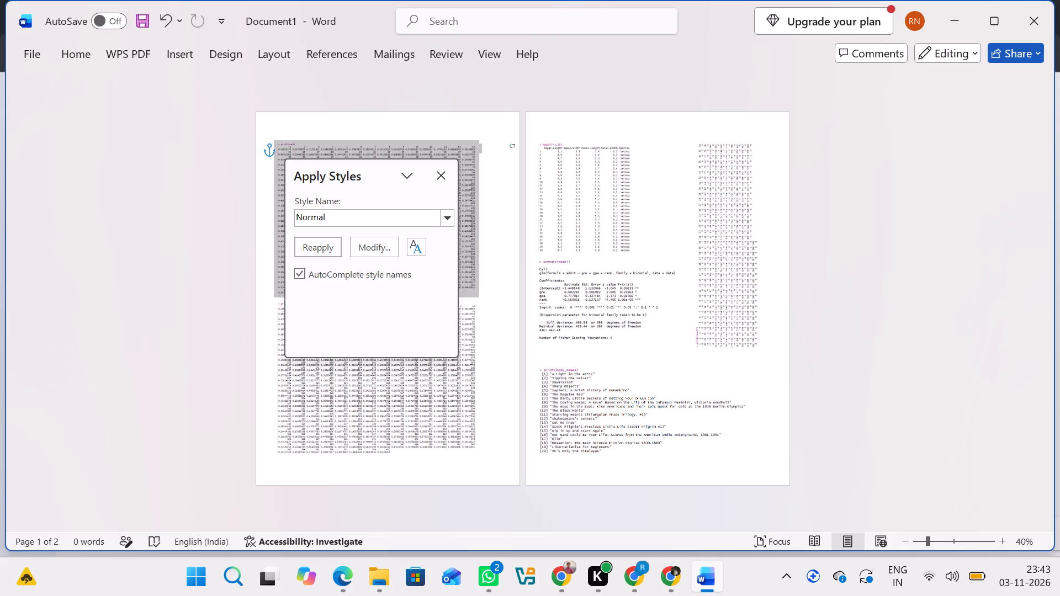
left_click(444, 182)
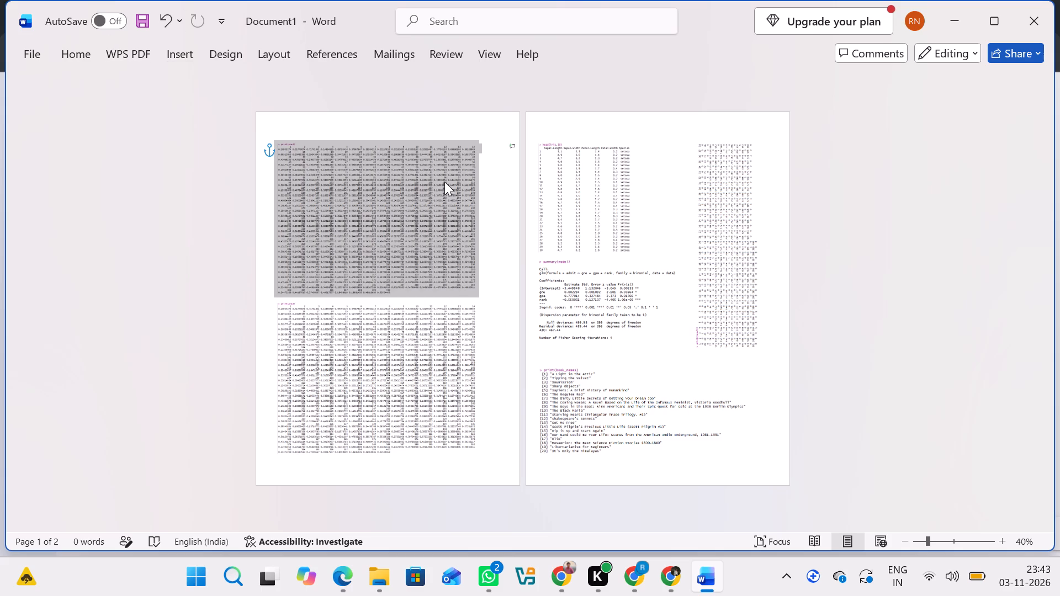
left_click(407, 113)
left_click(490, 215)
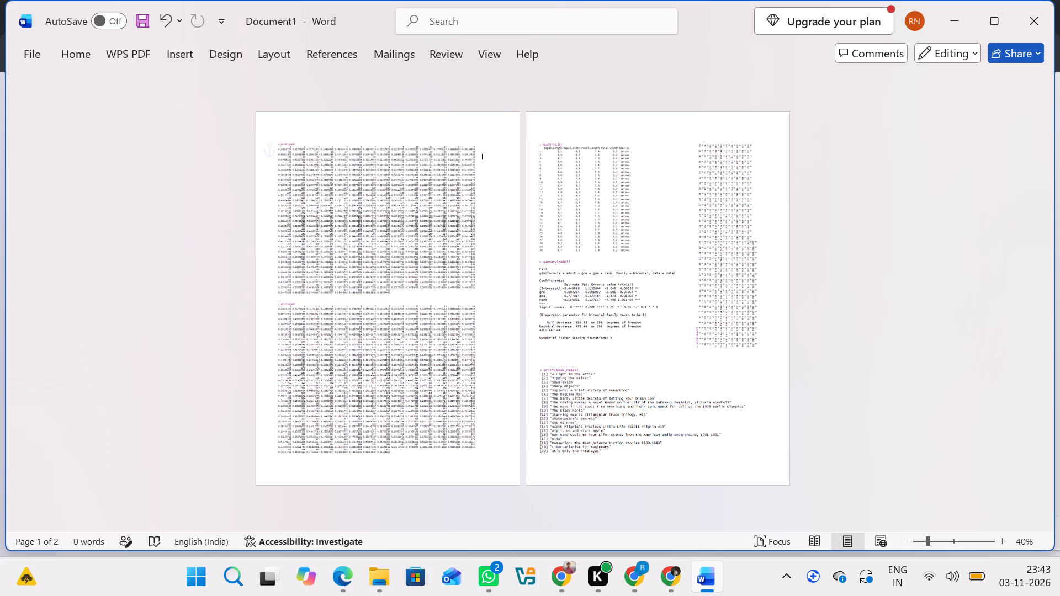
Save the new document, replacing the suggested file name with logistic.
left_click(136, 17)
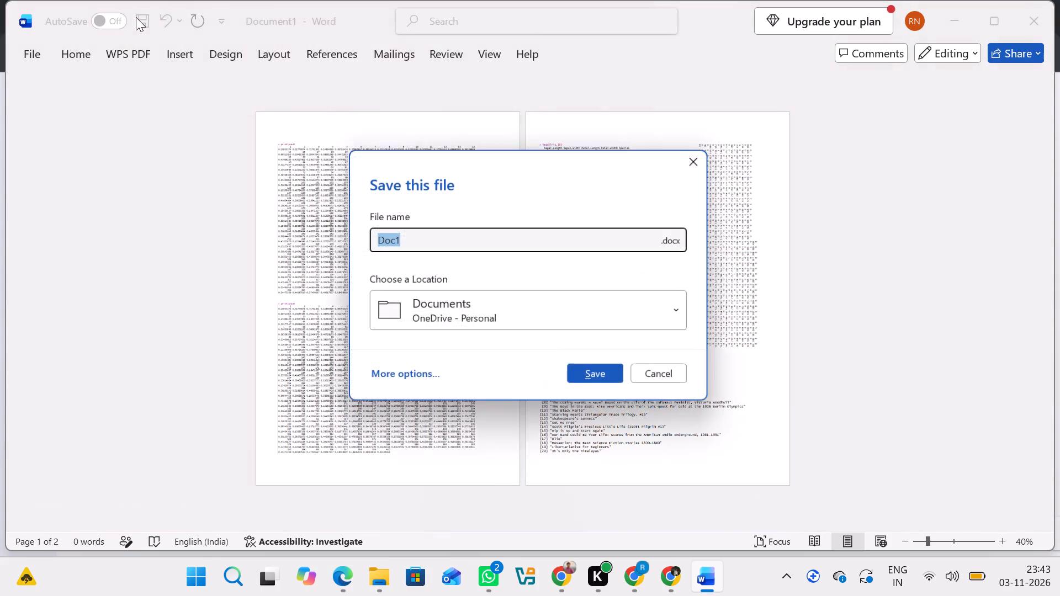
left_click(410, 236)
key("BackSpace")
key("BackSpace")
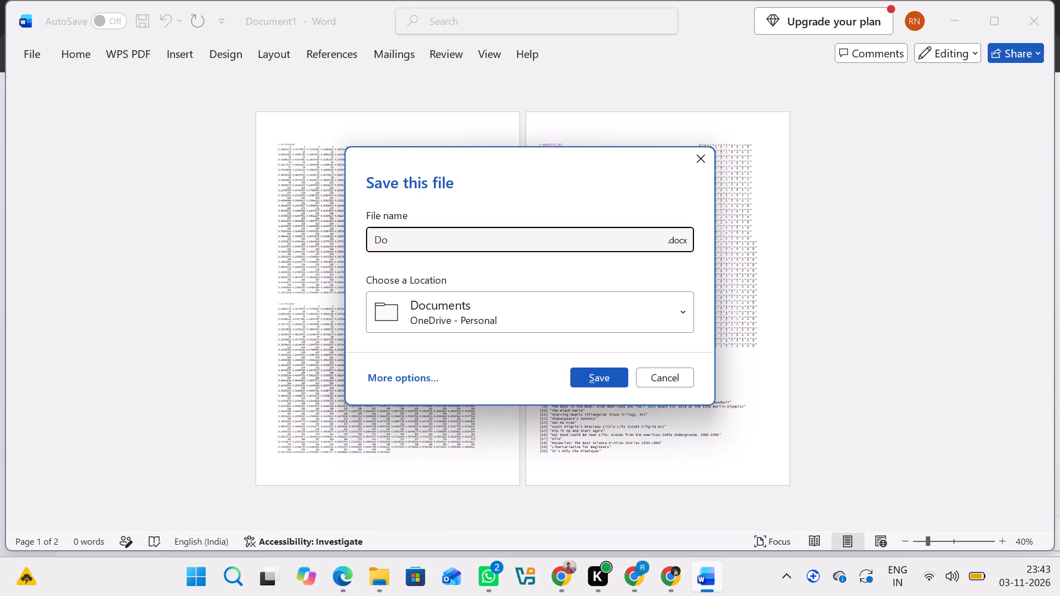
key("BackSpace")
key("BackSpace")
key("BackSpace")
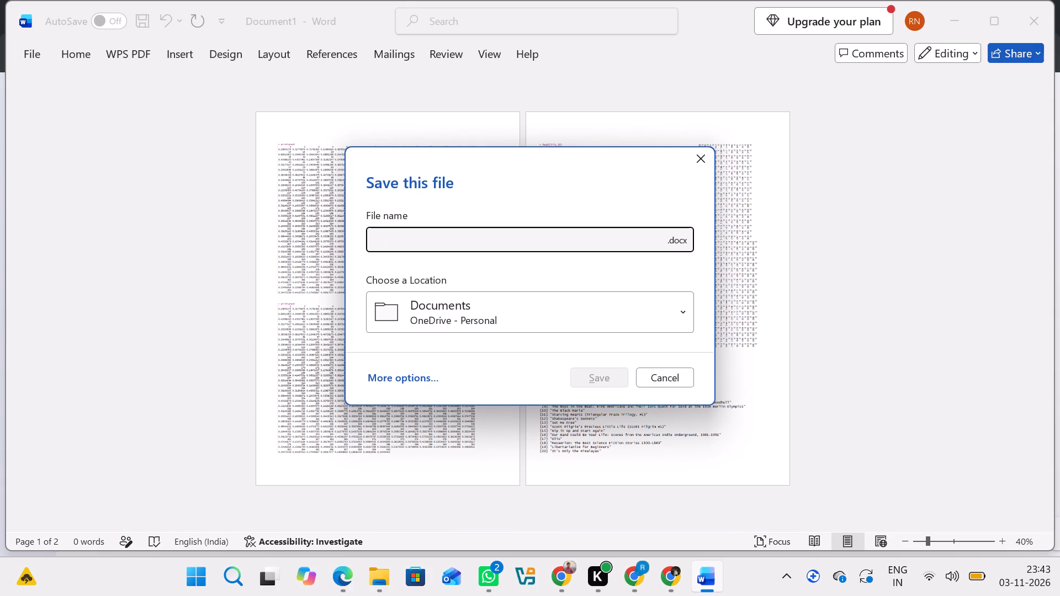
type("logi")
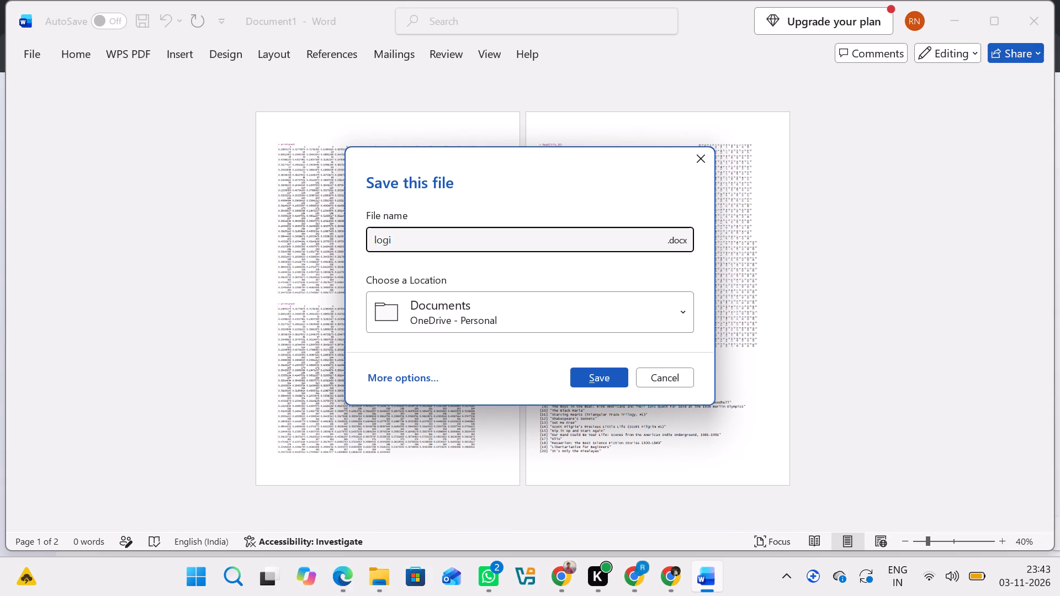
type("stic")
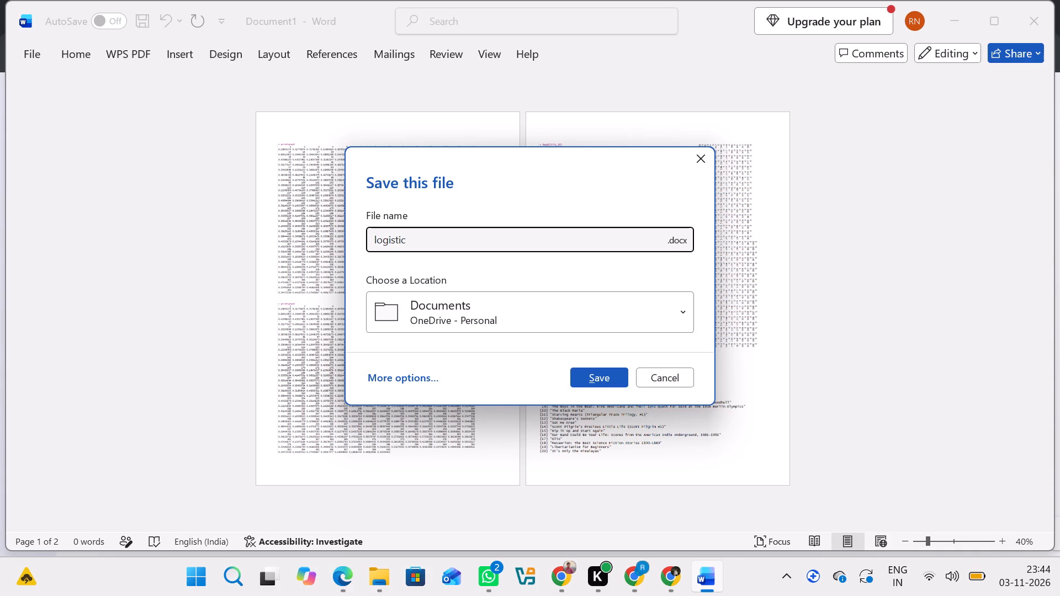
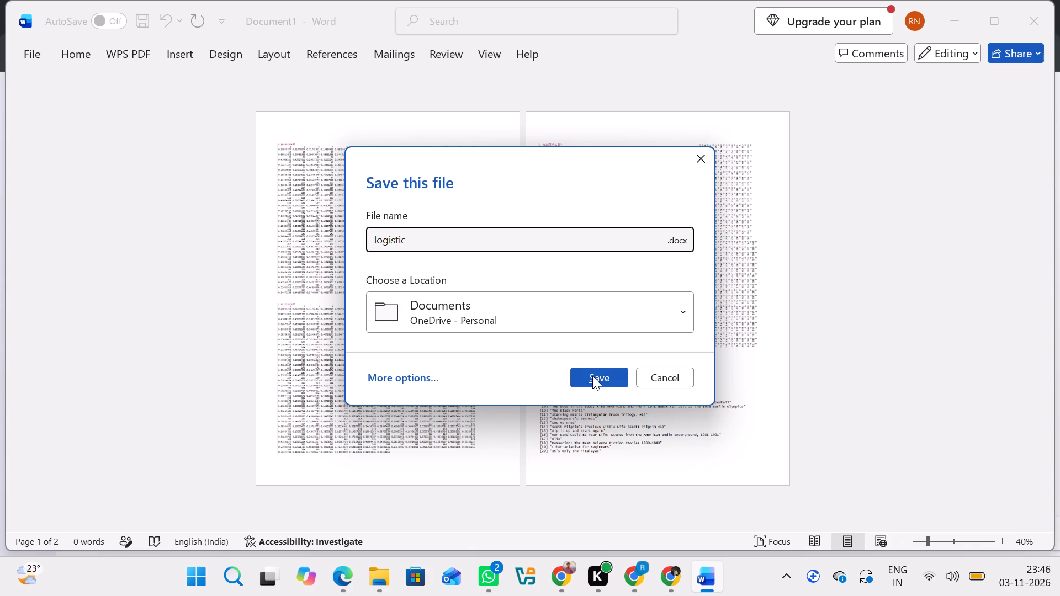
Choose the OneDrive - Personal Documents folder as the location and save the logistic document there.
left_click(591, 310)
left_click(552, 347)
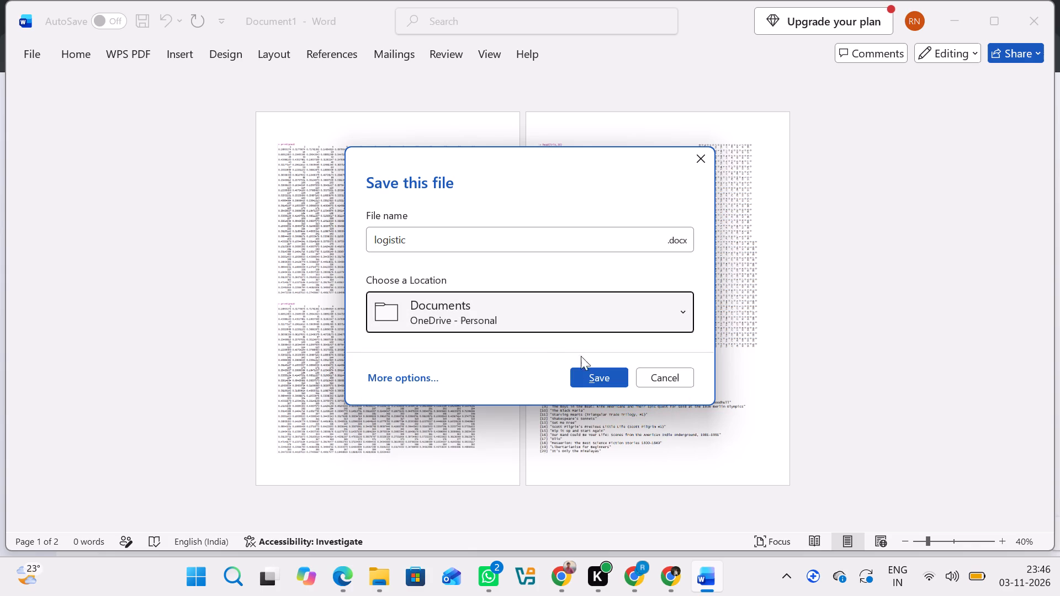
left_click(584, 371)
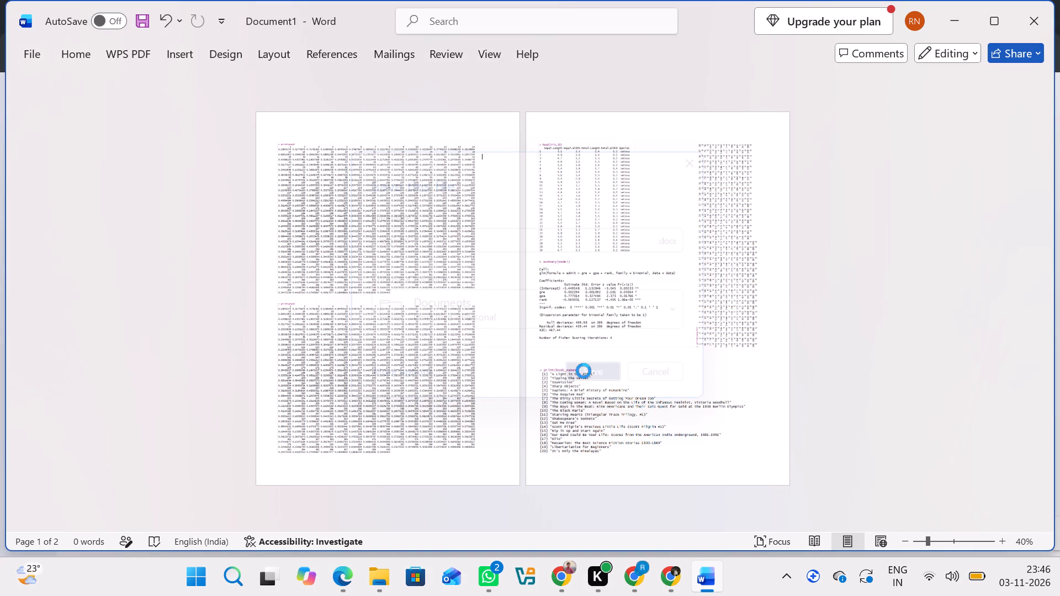
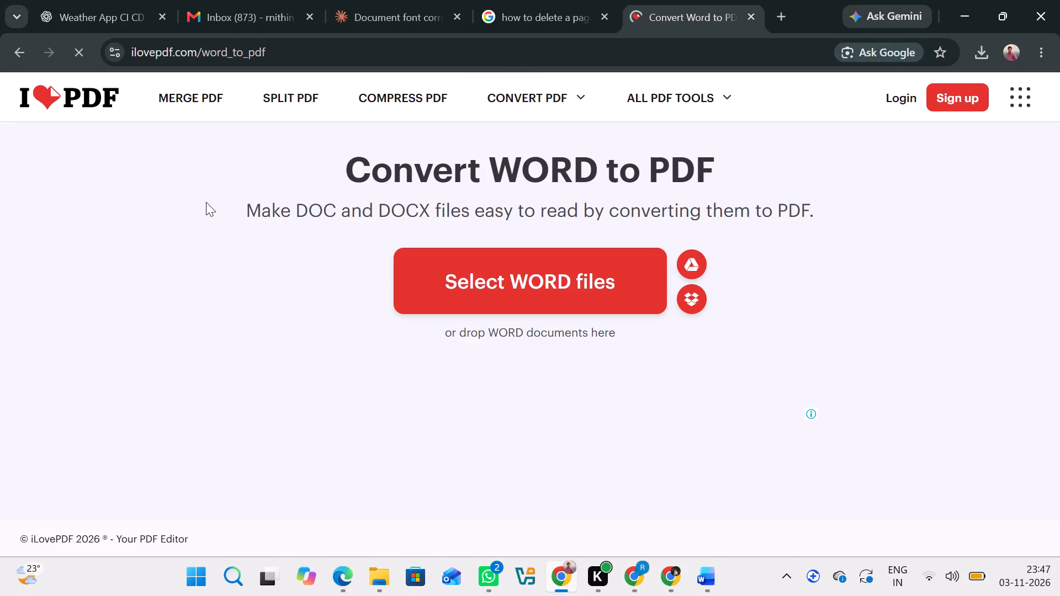
Try to upload the logistic document from the OneDrive Documents folder to the iLovePDF Word to PDF converter.
left_click(511, 286)
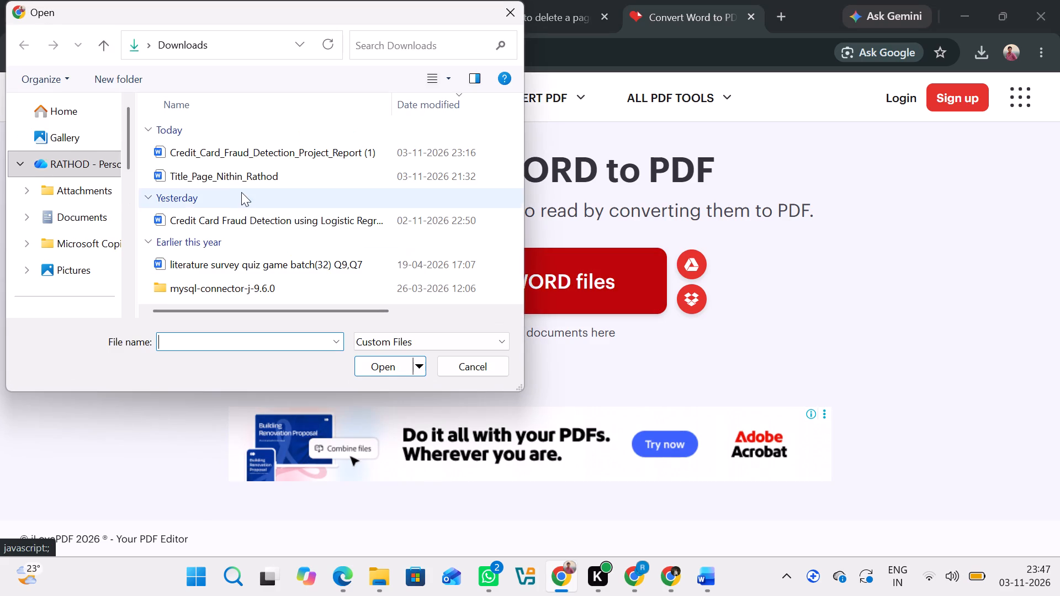
left_click(53, 215)
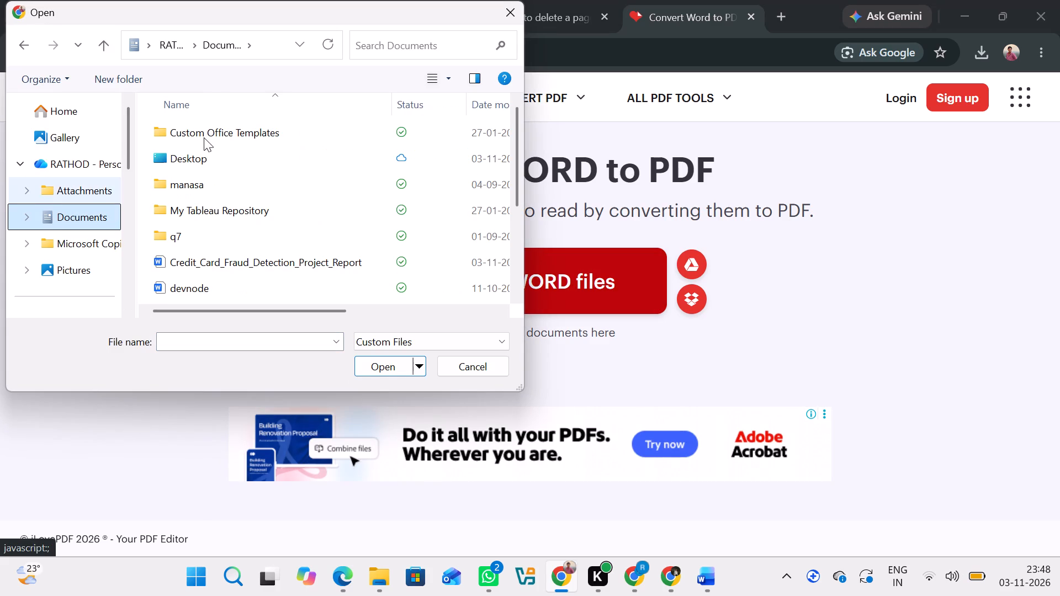
scroll(197, 184, "down", 1)
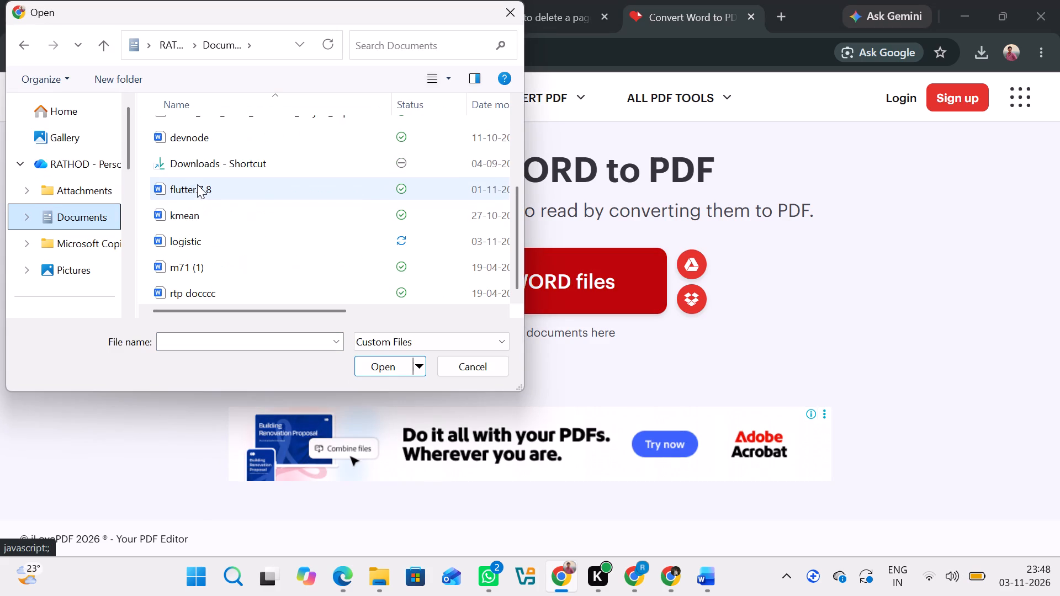
left_click(180, 243)
left_click(384, 370)
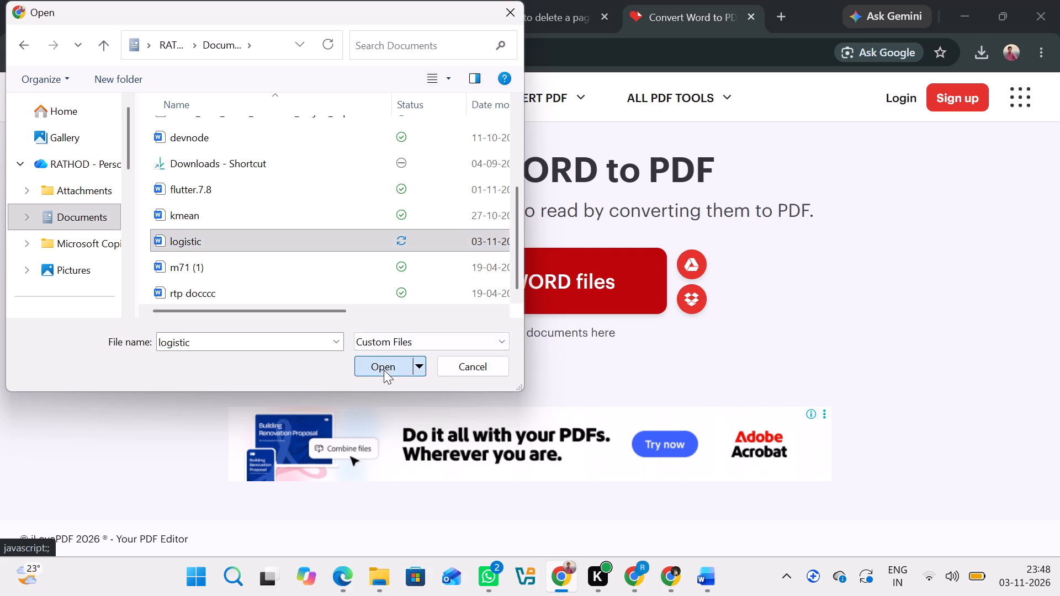
left_click(666, 295)
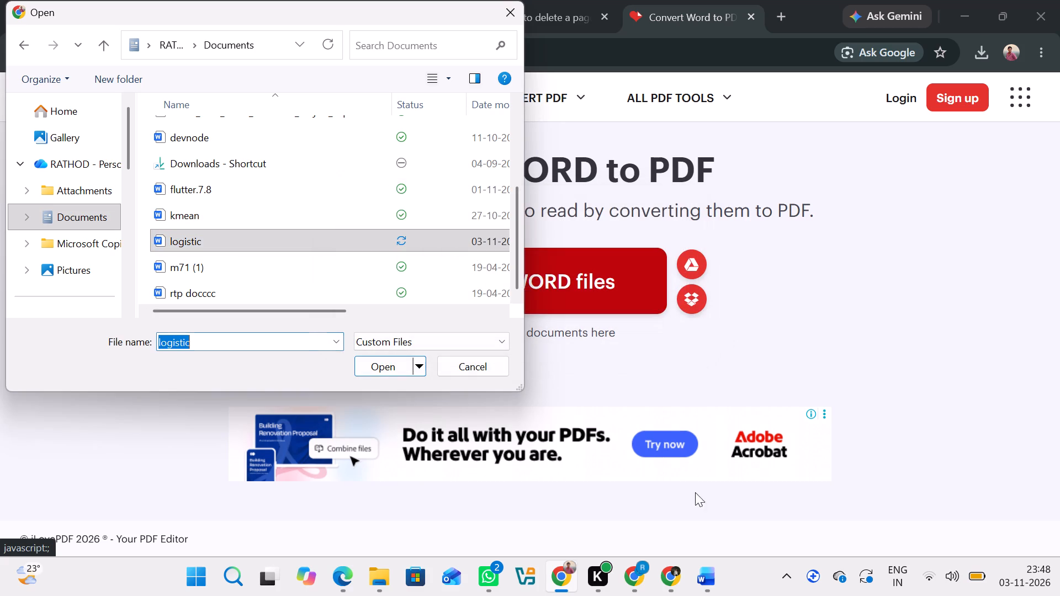
Switch to Word and bring up the open logistic document with its Insert commands.
left_click(703, 593)
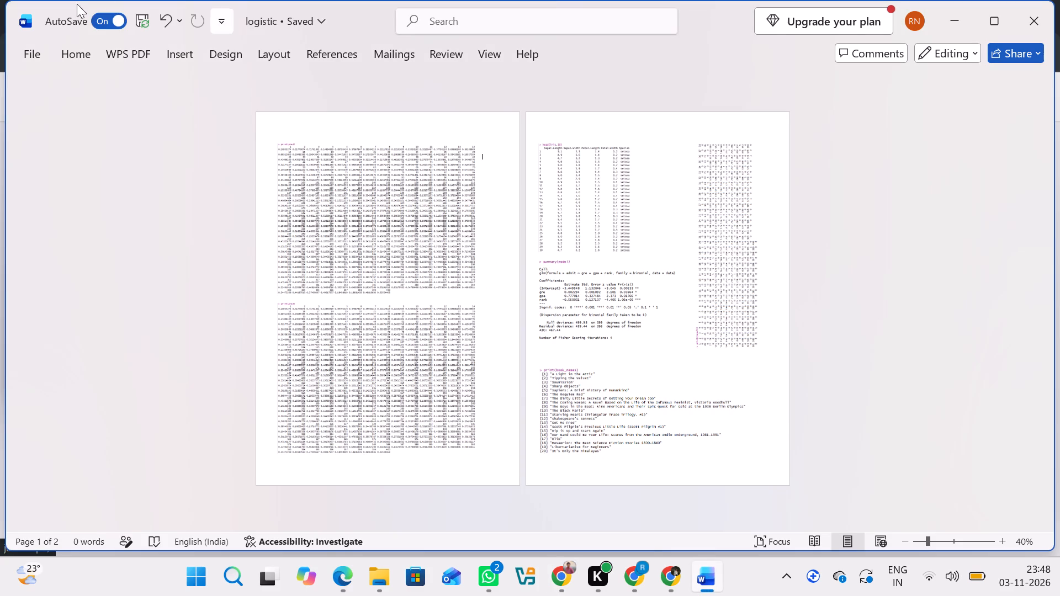
left_click(166, 54)
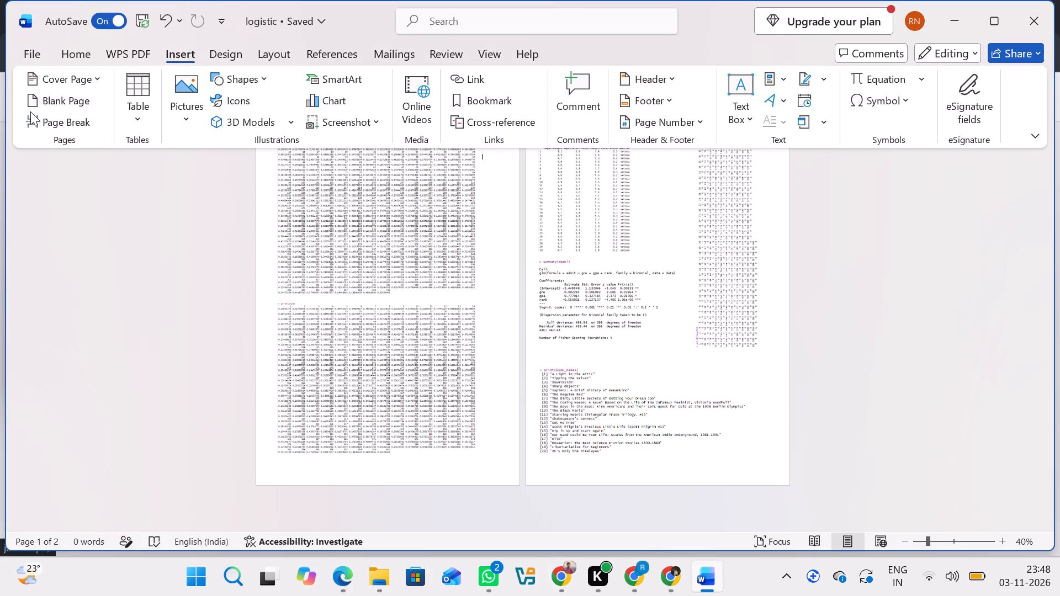
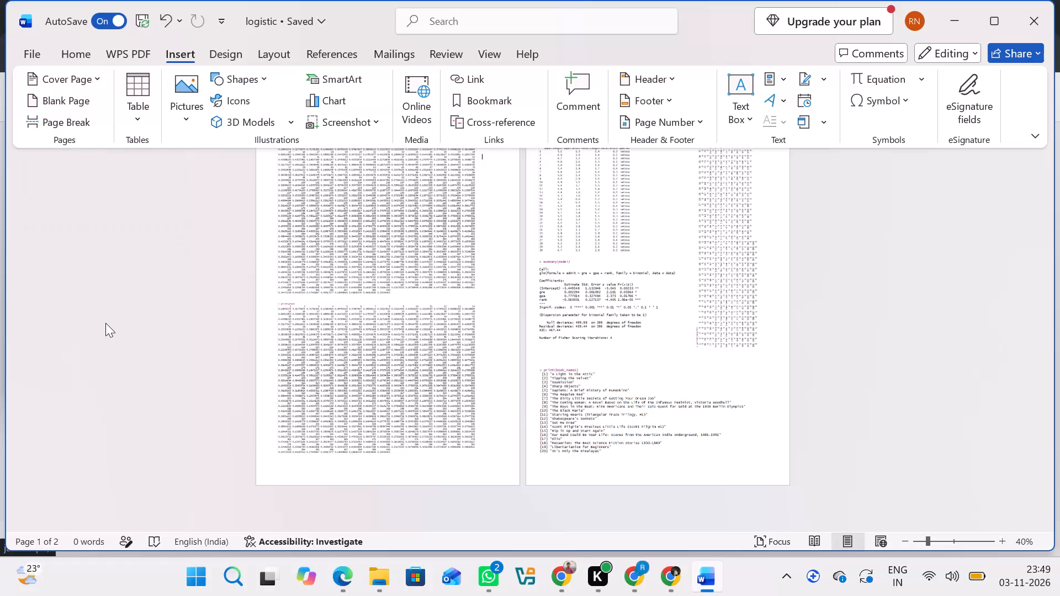
Insert a blank page between the two existing pages of the logistic document.
left_click(70, 101)
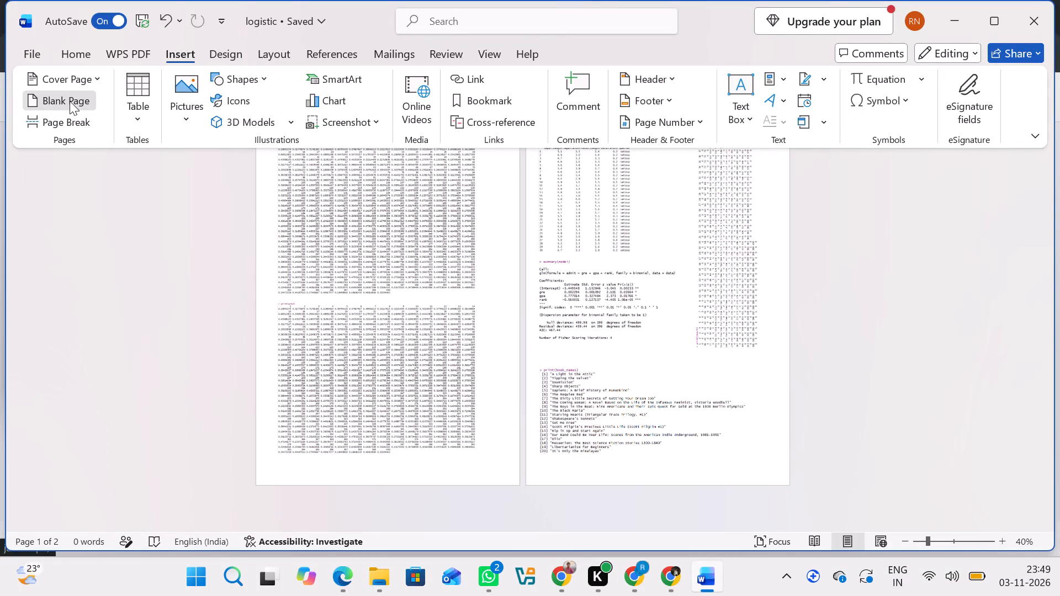
scroll(321, 327, "up", 1)
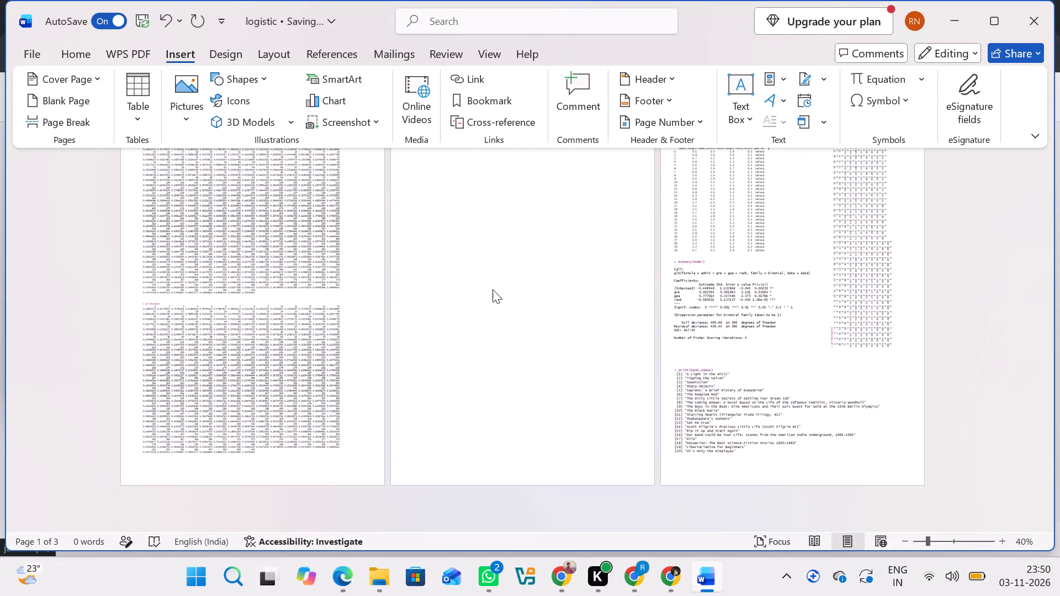
scroll(492, 289, "up", 2)
scroll(563, 259, "down", 1)
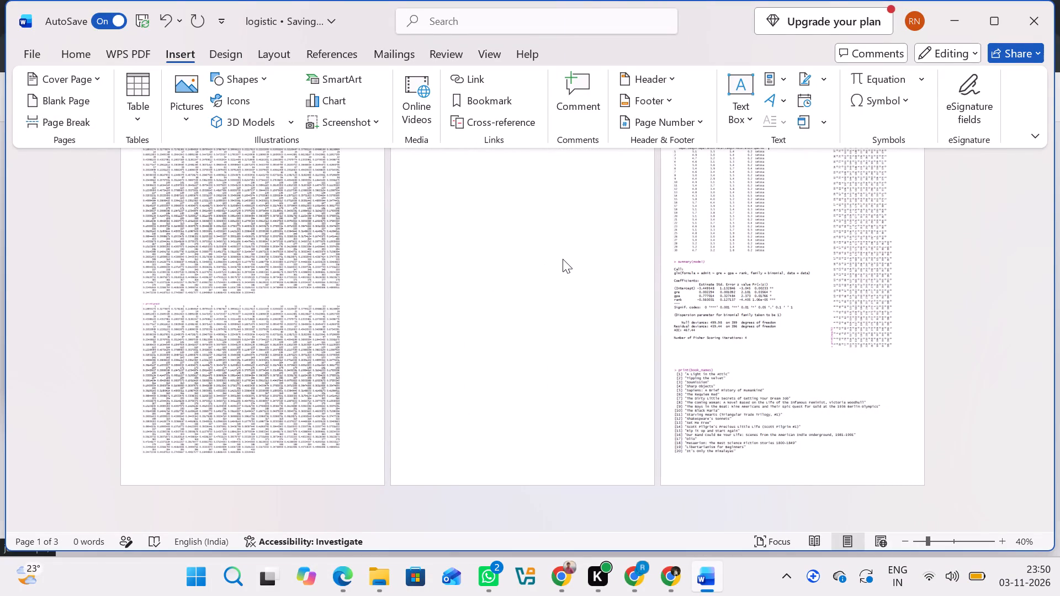
left_click(563, 259)
Copy the sepal and petal data table picture from page 3 and place the copy at the top left of page 2.
left_click(717, 200)
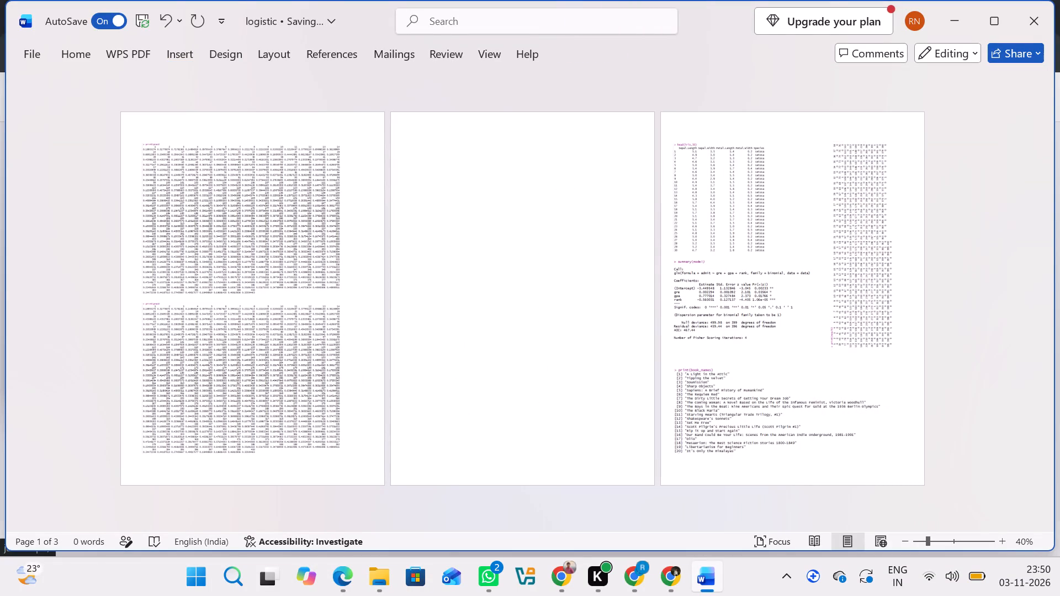
right_click(717, 200)
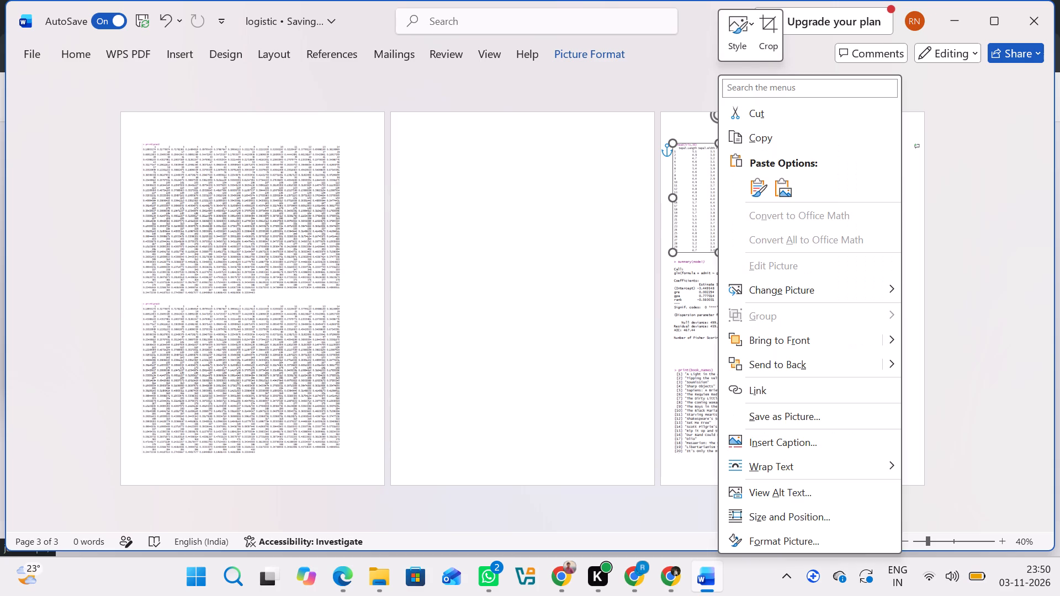
left_click(767, 139)
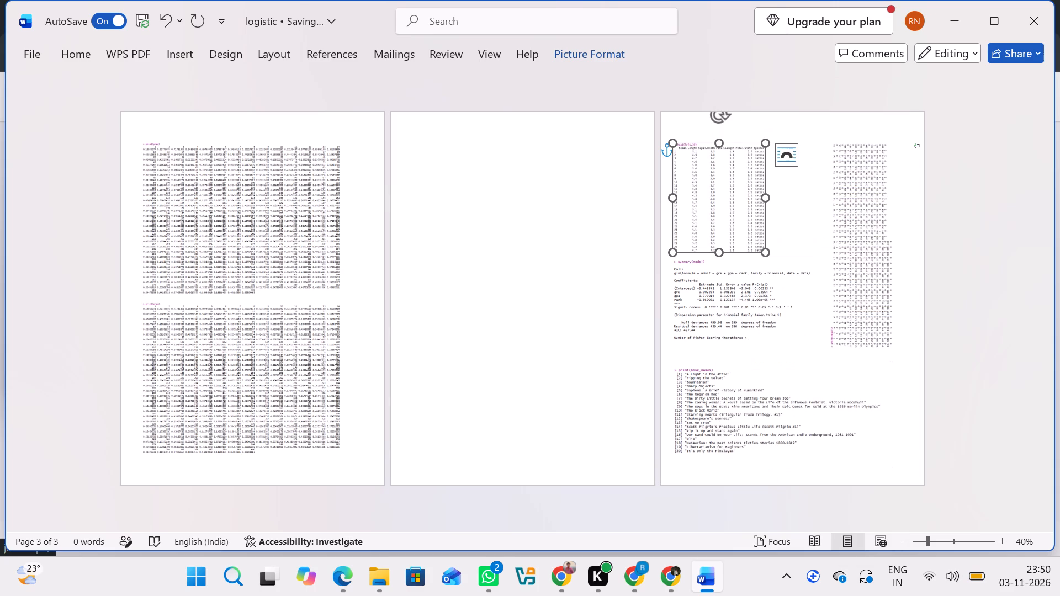
left_click(511, 184)
key("ctrl+v")
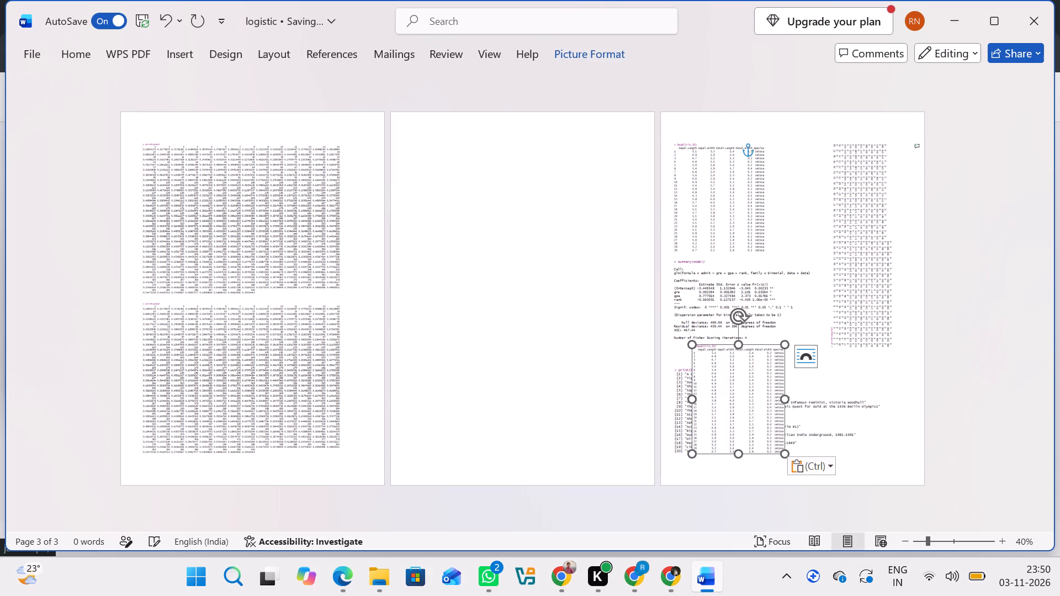
left_click_drag(728, 375, 443, 166)
Copy the tall, narrow picture from page 3 and place the copy along the upper right side of page 2.
left_click(872, 206)
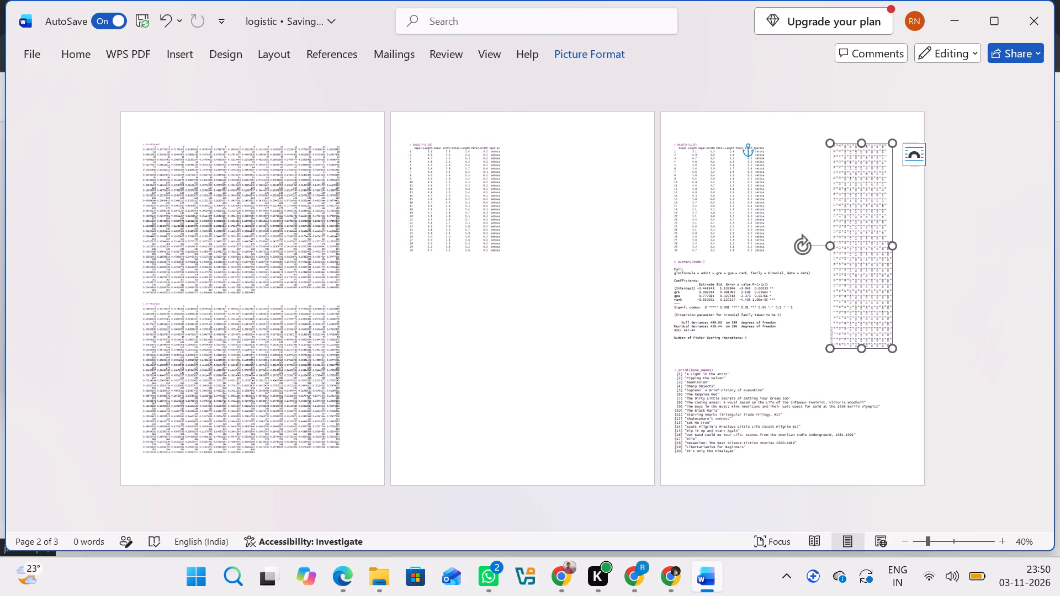
key("ctrl+c")
left_click(555, 178)
left_click(579, 188)
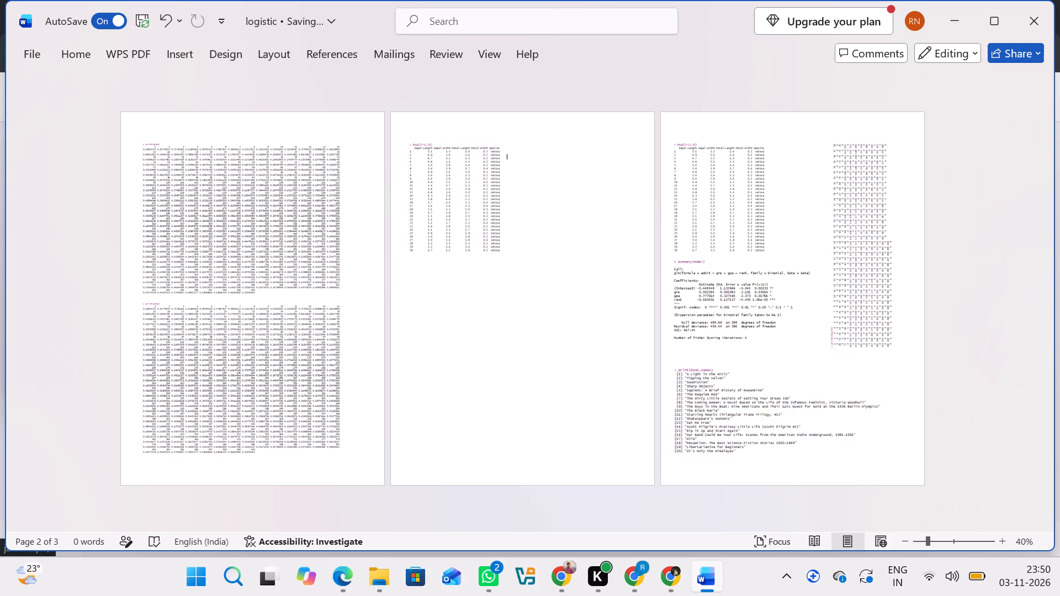
key("ctrl+v")
left_click_drag(883, 215, 736, 204)
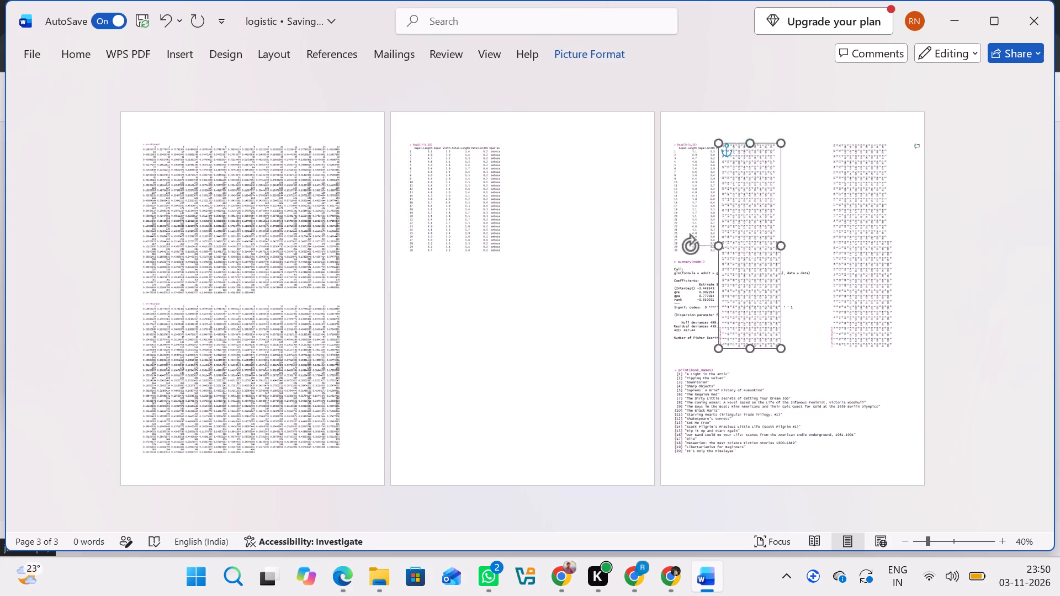
left_click_drag(736, 204, 626, 173)
Copy the model summary picture from page 3 and place the copy below the data table on page 2.
left_click(746, 321)
right_click(746, 321)
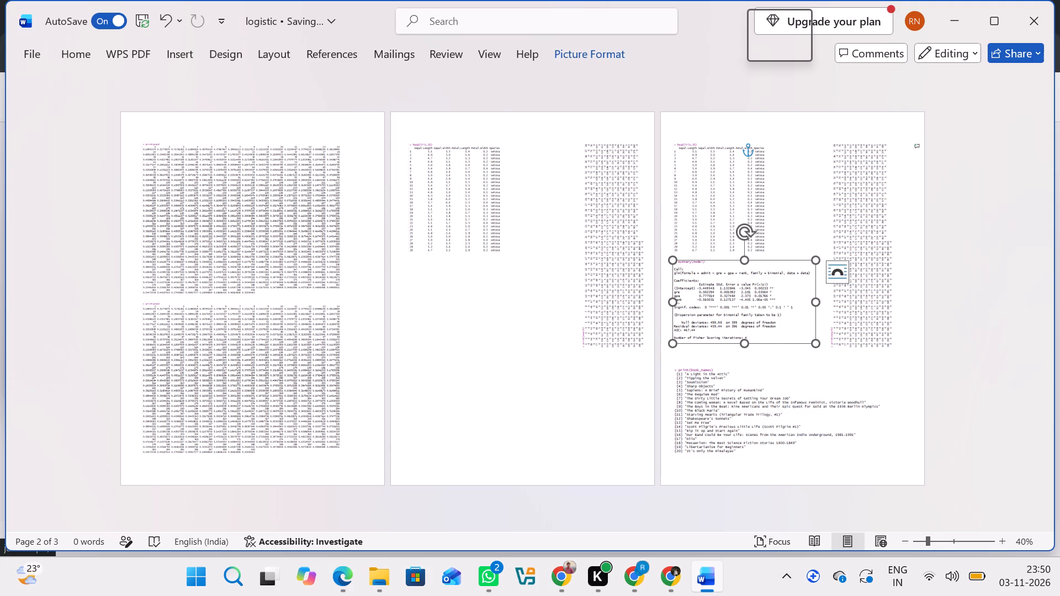
left_click(794, 127)
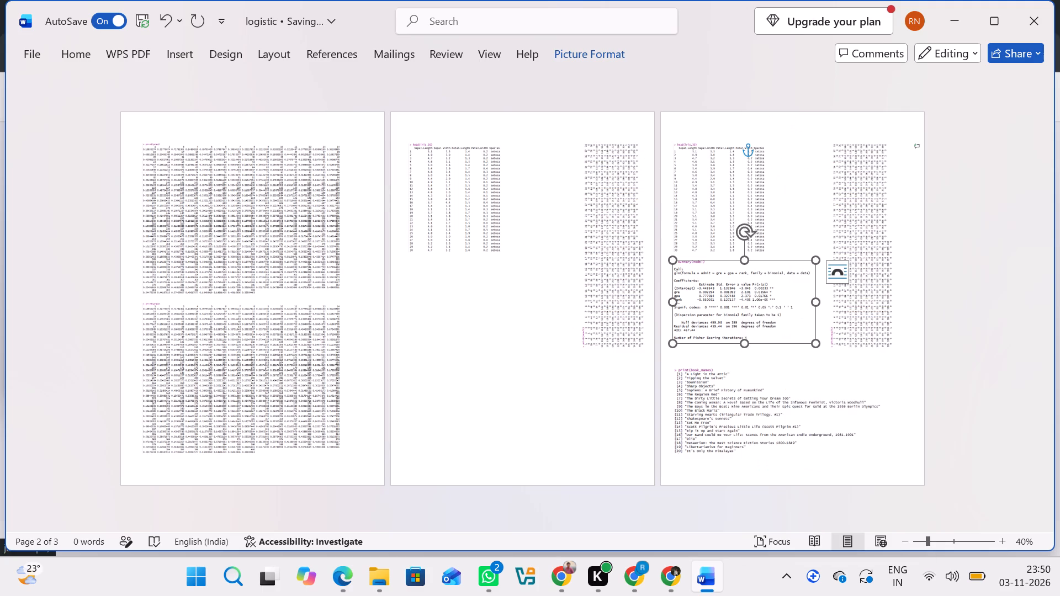
left_click(506, 276)
key("ctrl+v")
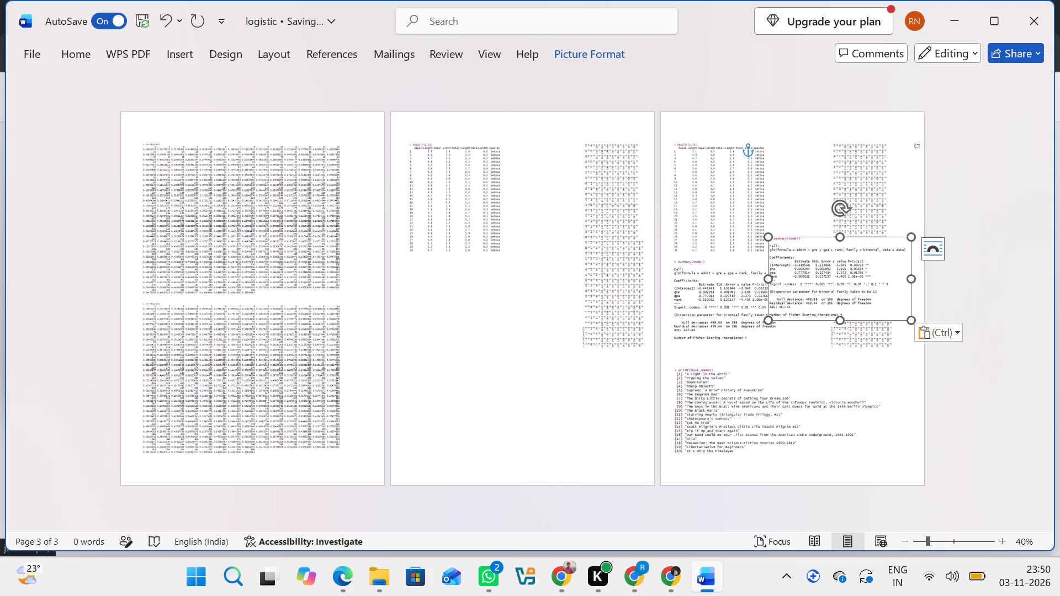
left_click_drag(820, 278, 454, 308)
Enlarge the tall, narrow picture on page 2 slightly from its lower left corner.
left_click(605, 268)
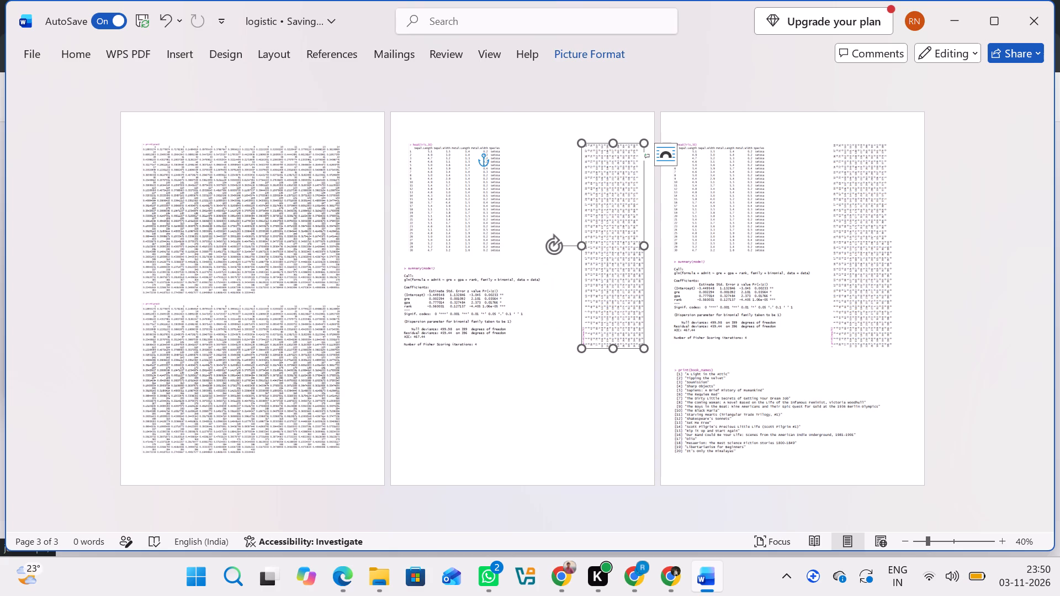
left_click(581, 149)
left_click_drag(582, 346, 580, 350)
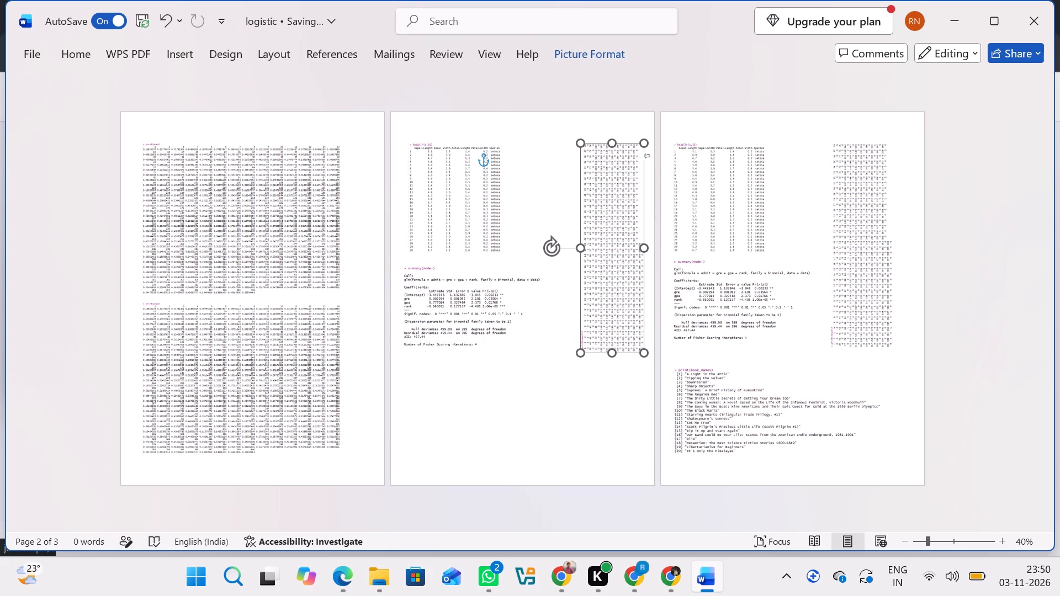
left_click_drag(580, 350, 580, 352)
Copy the book names picture from page 3 and place the copy at the bottom of page 2, below the model summary.
left_click(743, 405)
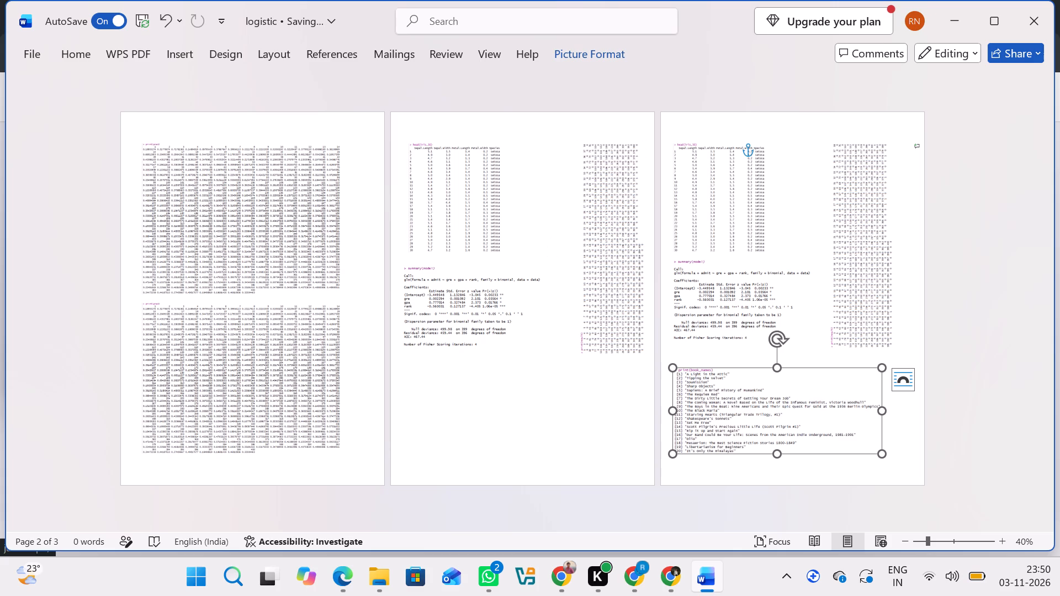
key("ctrl+c")
left_click(455, 415)
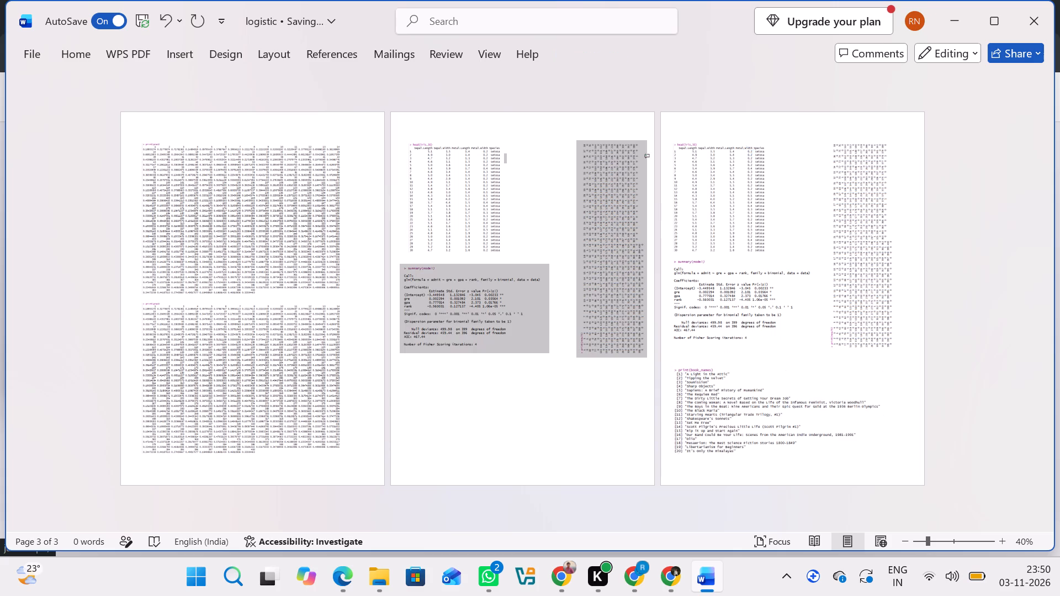
left_click(455, 415)
left_click(468, 397)
left_click(497, 297)
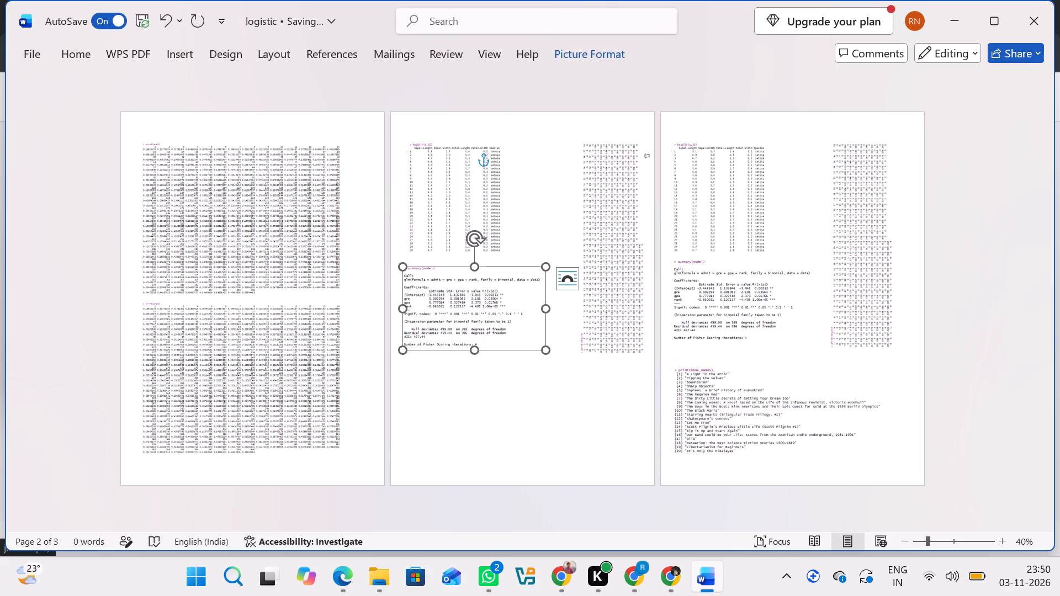
left_click(452, 408)
left_click(452, 408)
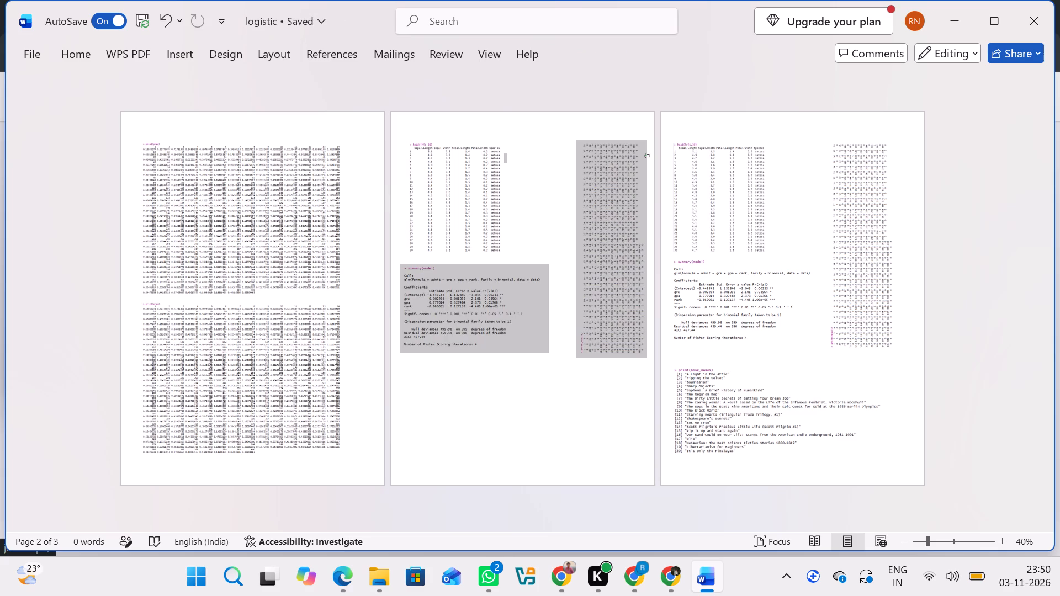
left_click(573, 394)
left_click(573, 394)
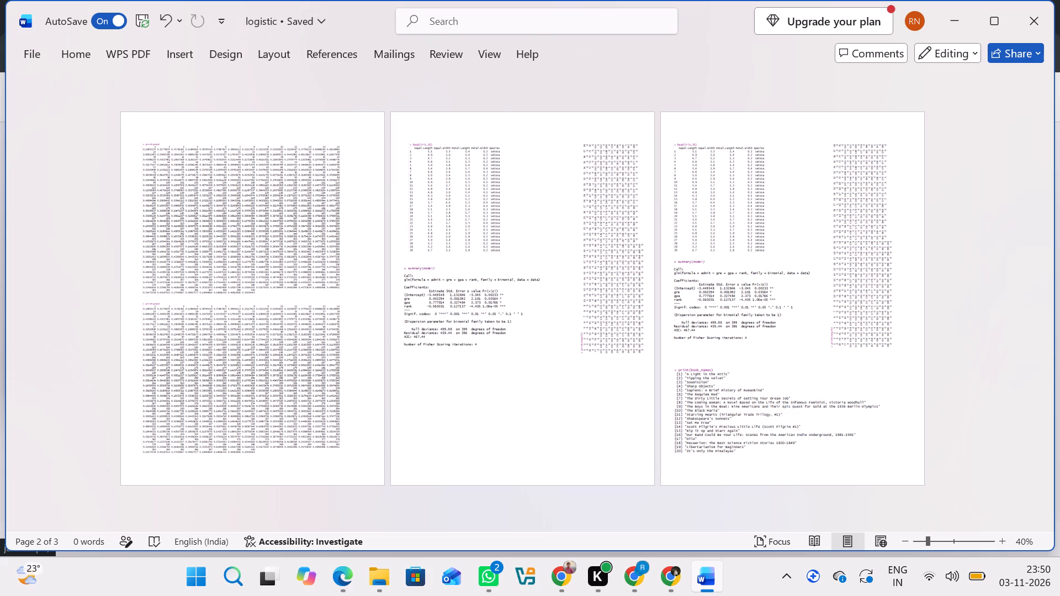
key("ctrl+v")
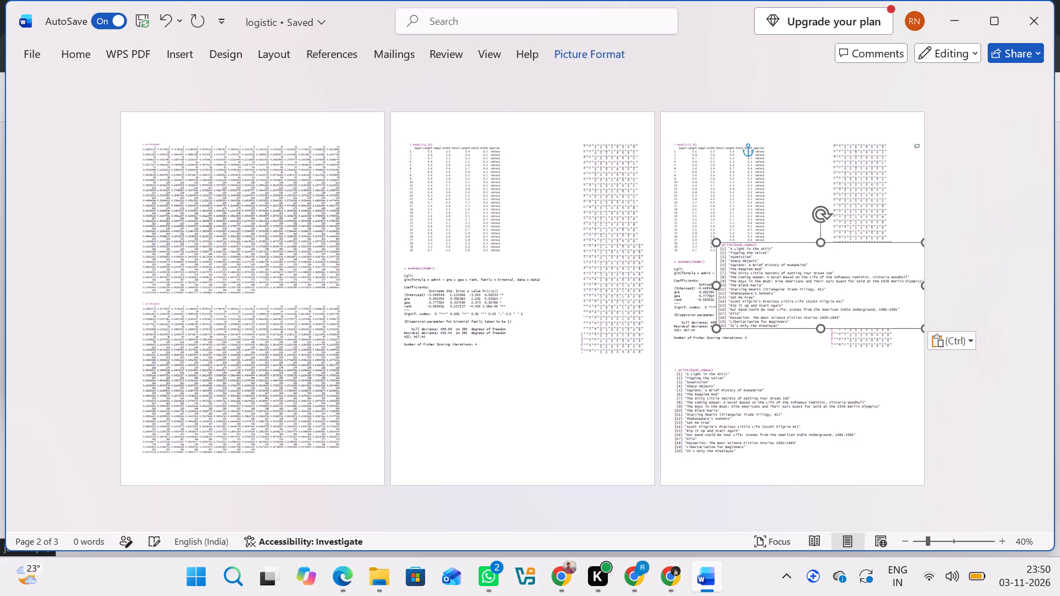
left_click_drag(827, 265, 516, 423)
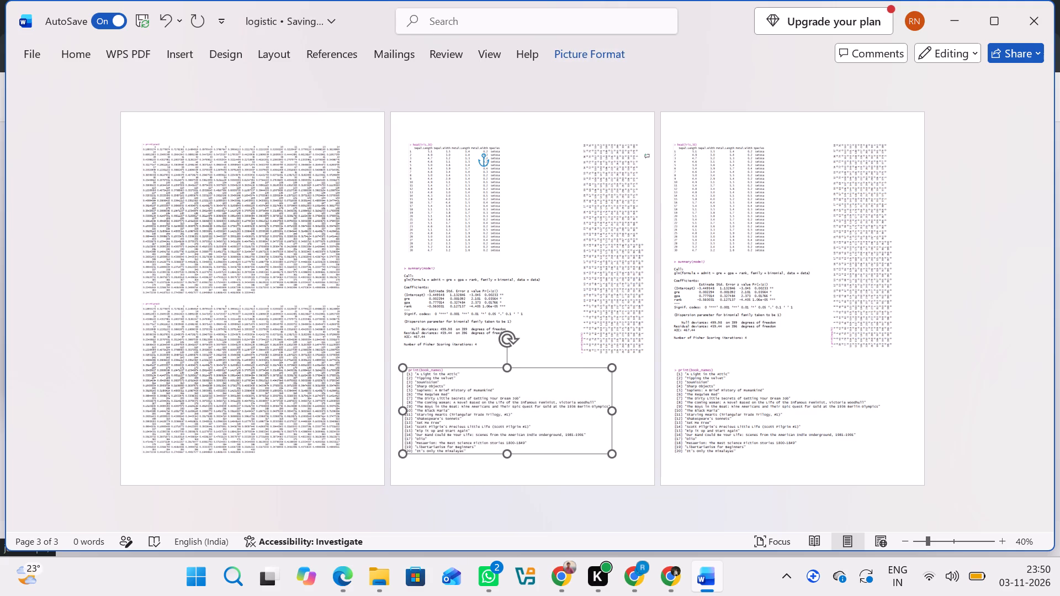
left_click_drag(516, 423, 520, 424)
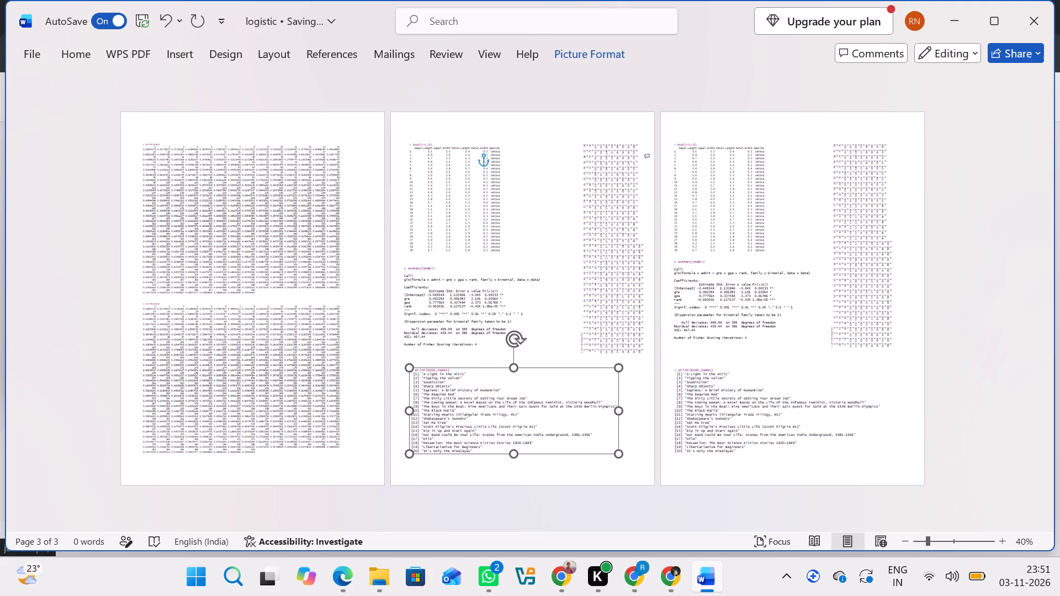
left_click_drag(520, 424, 517, 422)
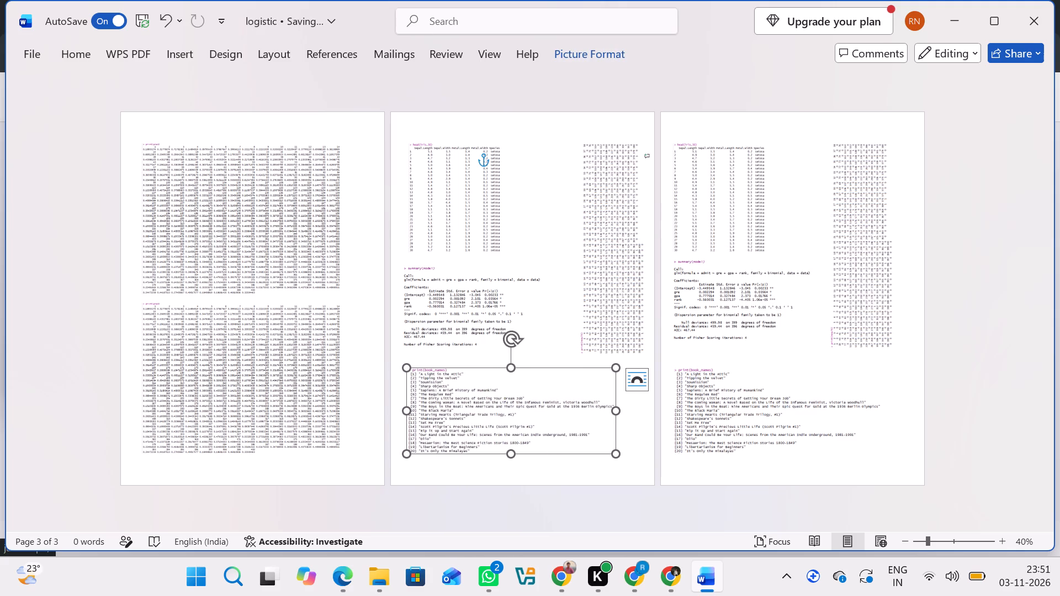
left_click(846, 369)
left_click(977, 242)
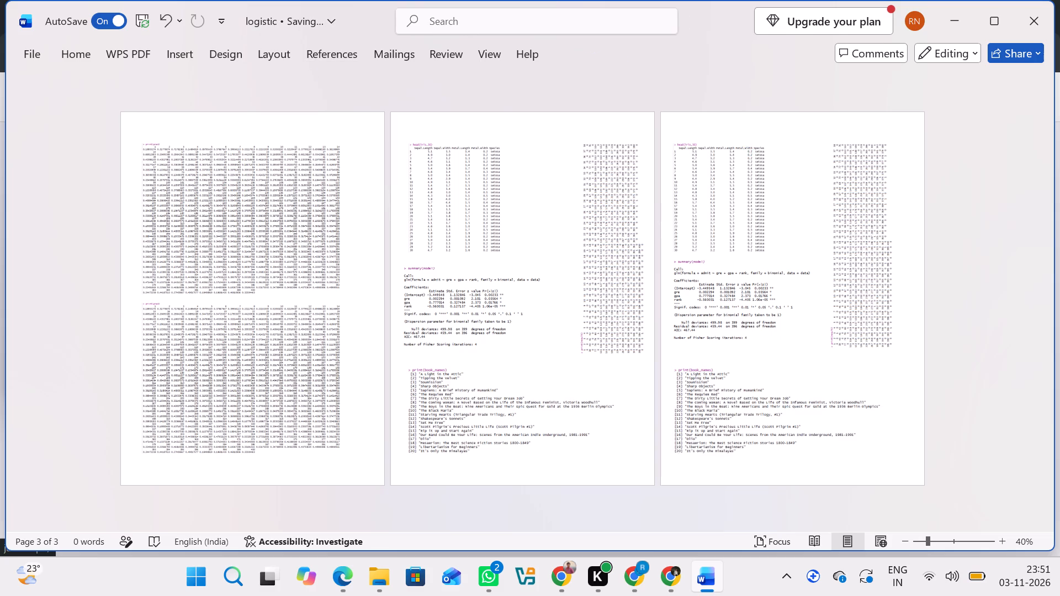
Add the text "2copies" beside the data table at the top of page 2.
left_click(195, 126)
left_click(195, 126)
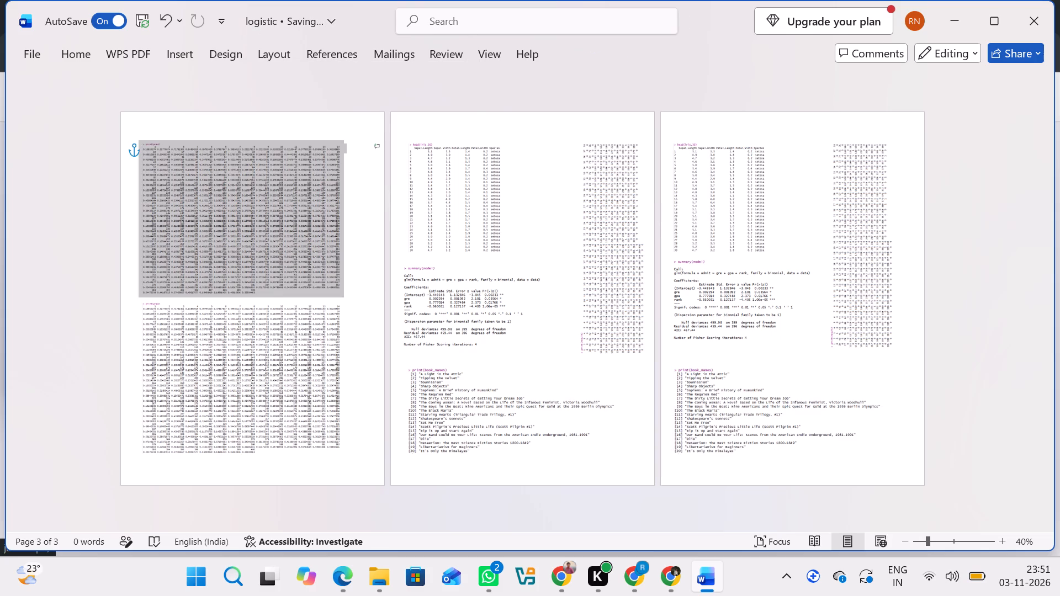
left_click(386, 208)
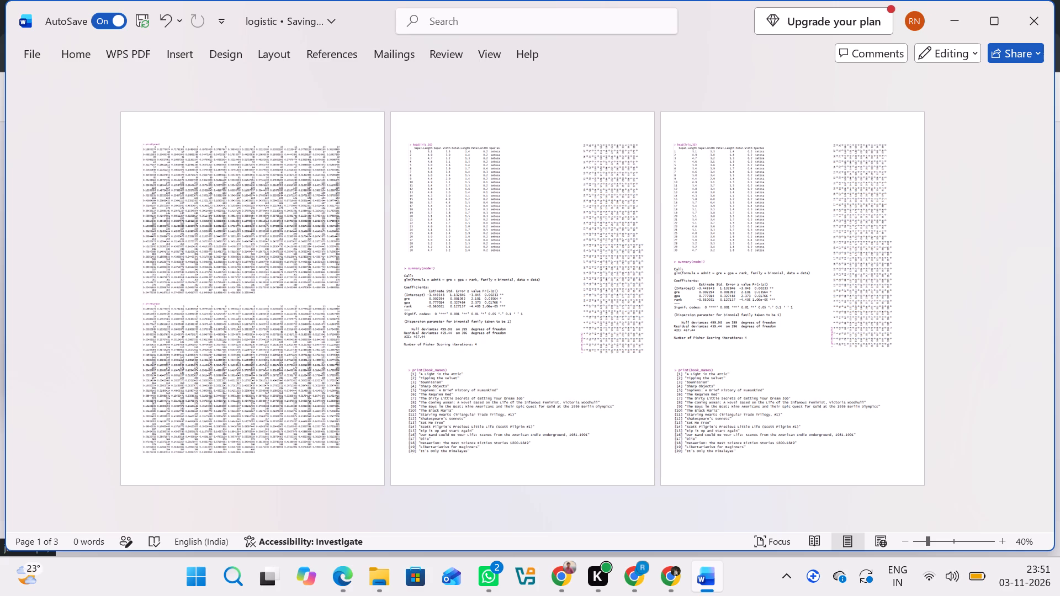
key("2")
type("copies")
Insert four spaces before "2copies" to shift it away from the data table.
left_click(504, 147)
key("space")
key("space")
key("space")
key("space")
Set the font size of the "2copies" text on page 2 to 24.
scroll(507, 146, "up", 5, "ctrl")
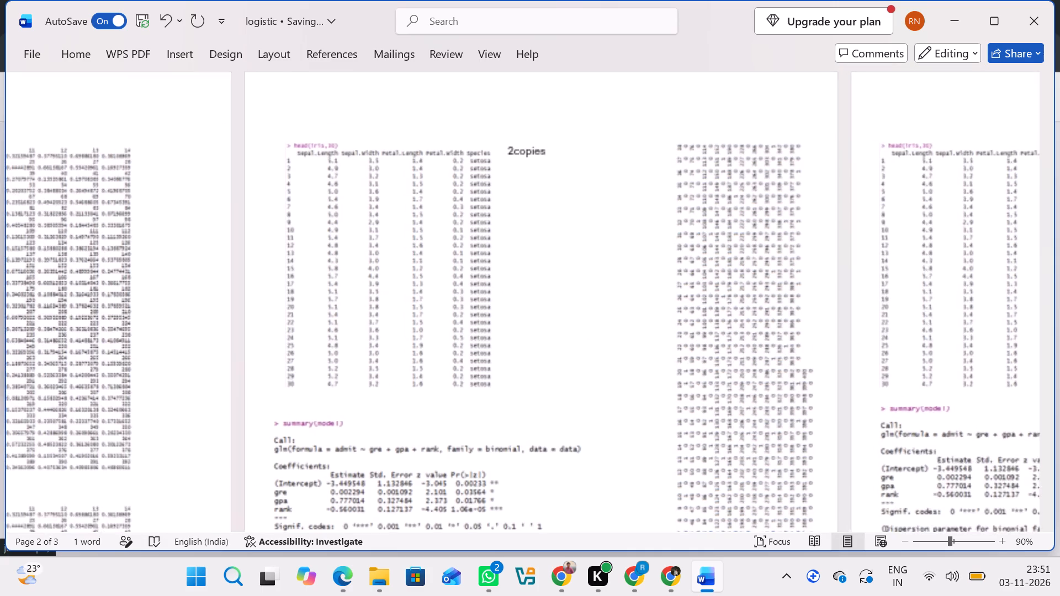
left_click_drag(490, 151, 529, 152)
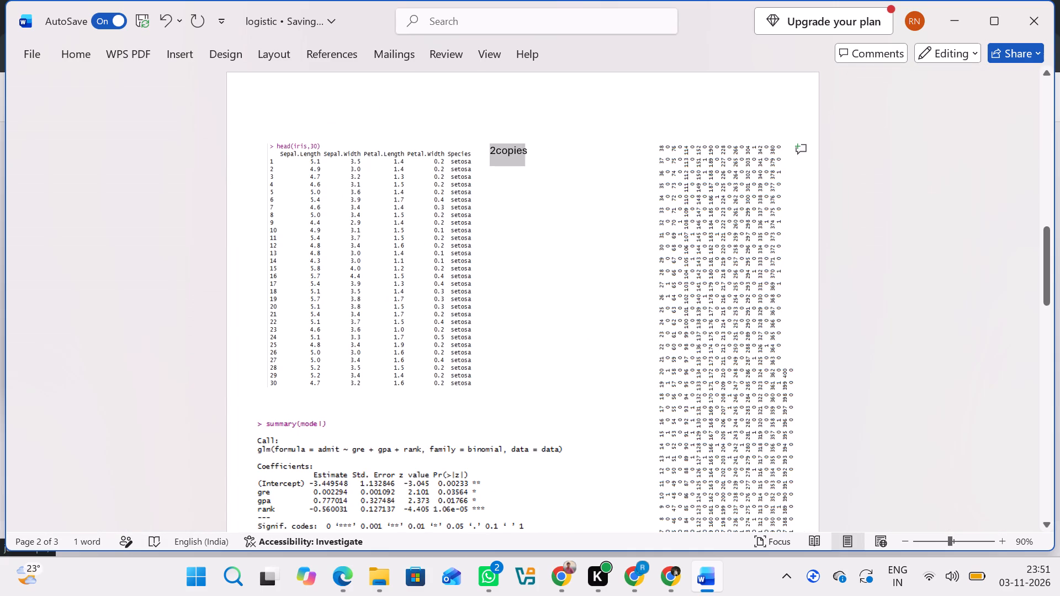
left_click_drag(529, 152, 537, 152)
left_click(659, 100)
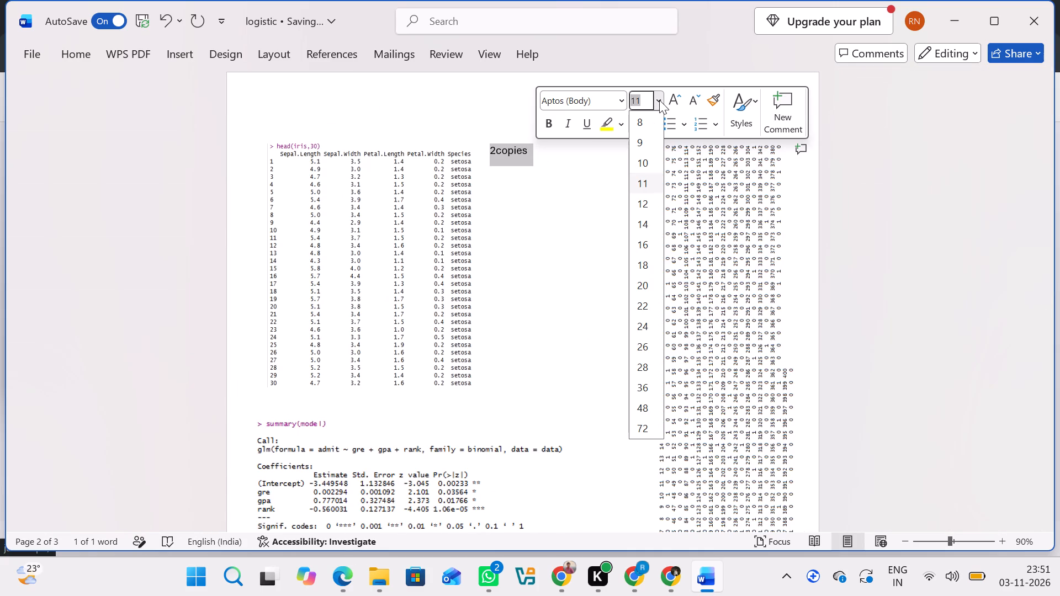
left_click(642, 327)
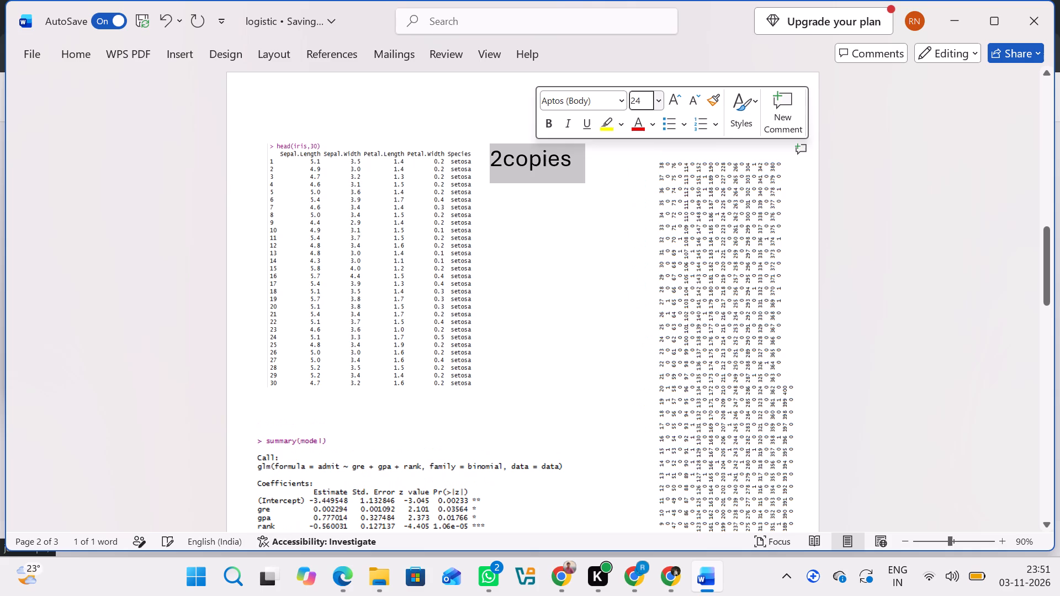
left_click(606, 262)
scroll(606, 262, "down", 6, "ctrl")
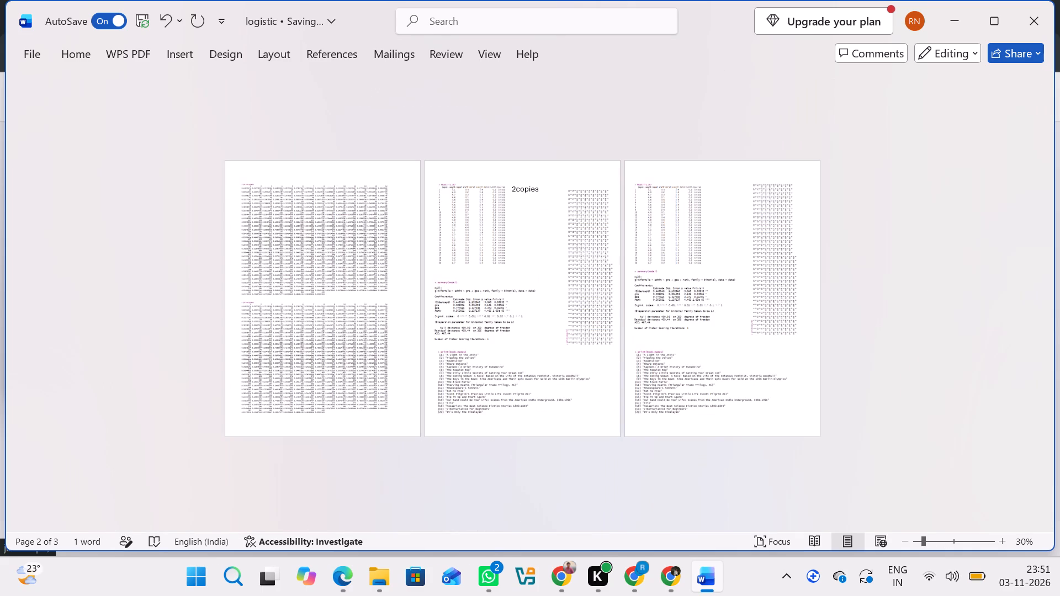
Insert eight spaces before "2copies" to shift it further away from the data table on page 2.
left_click_drag(512, 188, 539, 183)
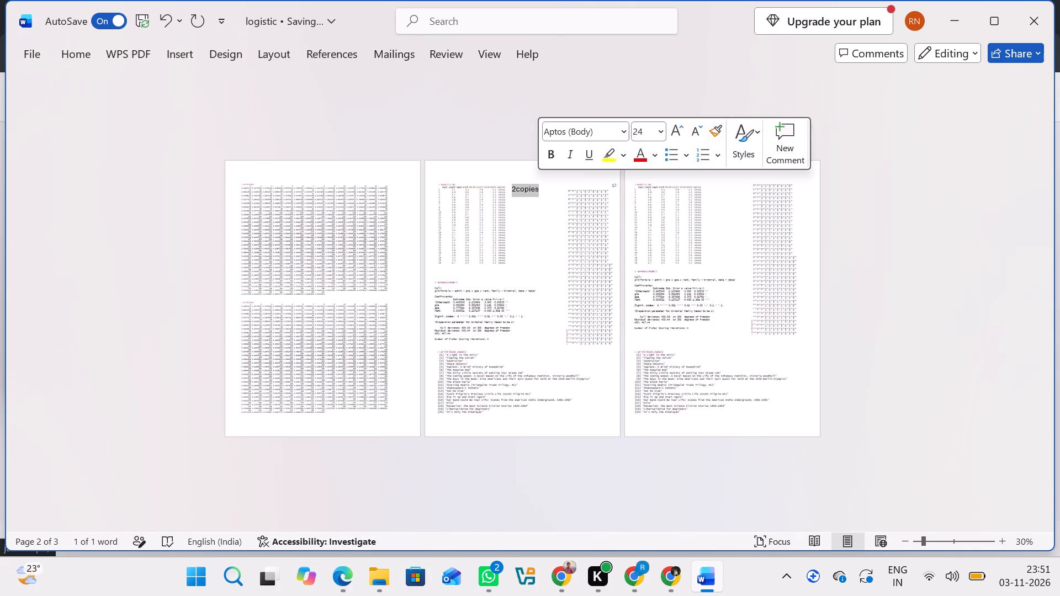
left_click(534, 211)
left_click(534, 211)
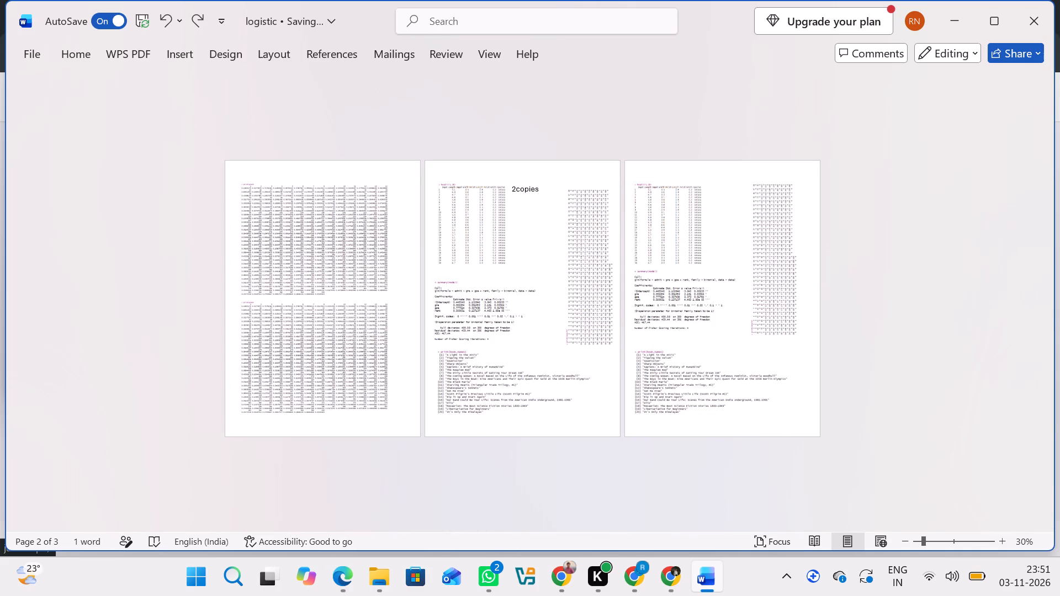
left_click(512, 187)
key("space")
key("space")
key("space")
key("space")
key("space")
key("space")
key("space")
key("space")
Move the model summary picture on page 2 slightly upward, closer to the data table.
left_click_drag(469, 298, 469, 289)
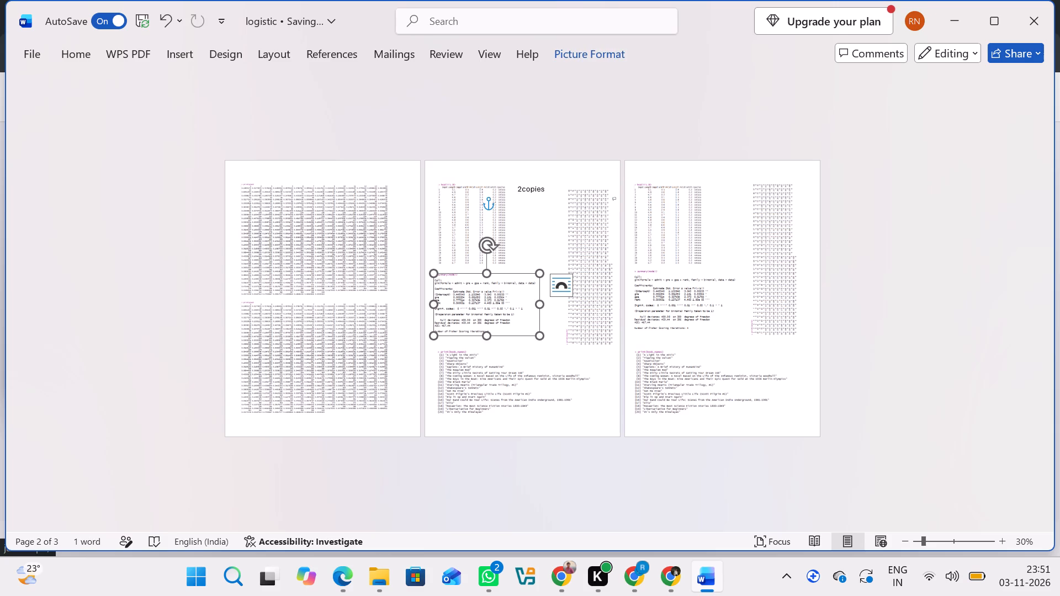
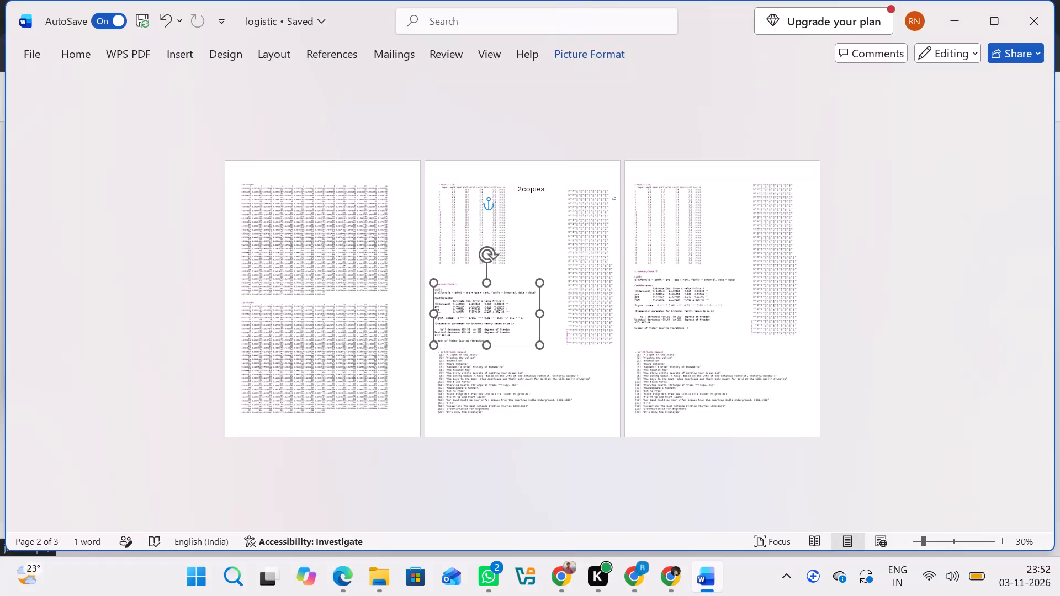
Deselect the model summary picture and close the logistic document.
left_click(835, 209)
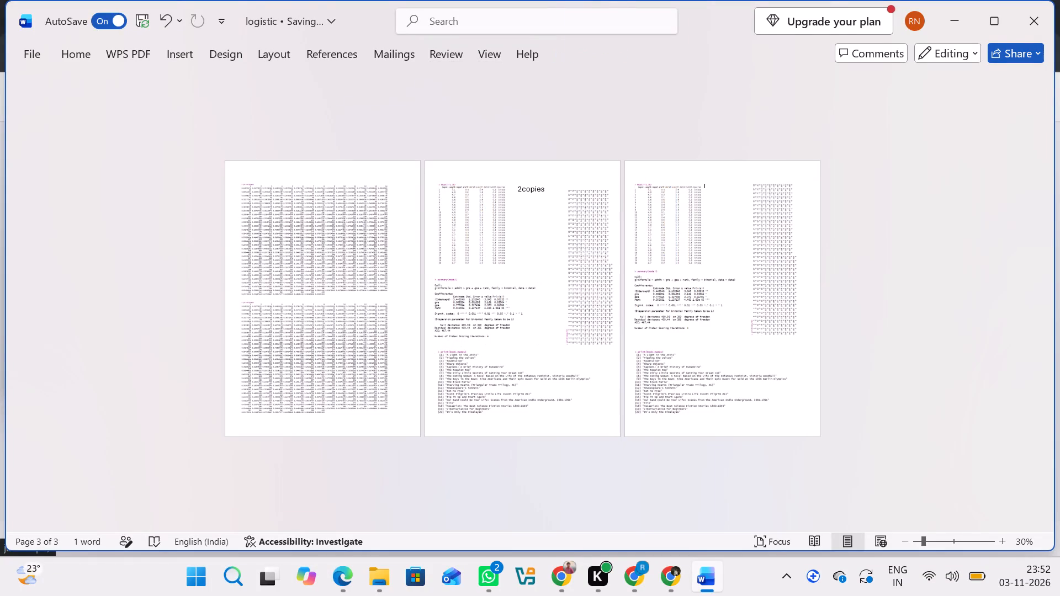
left_click(1043, 29)
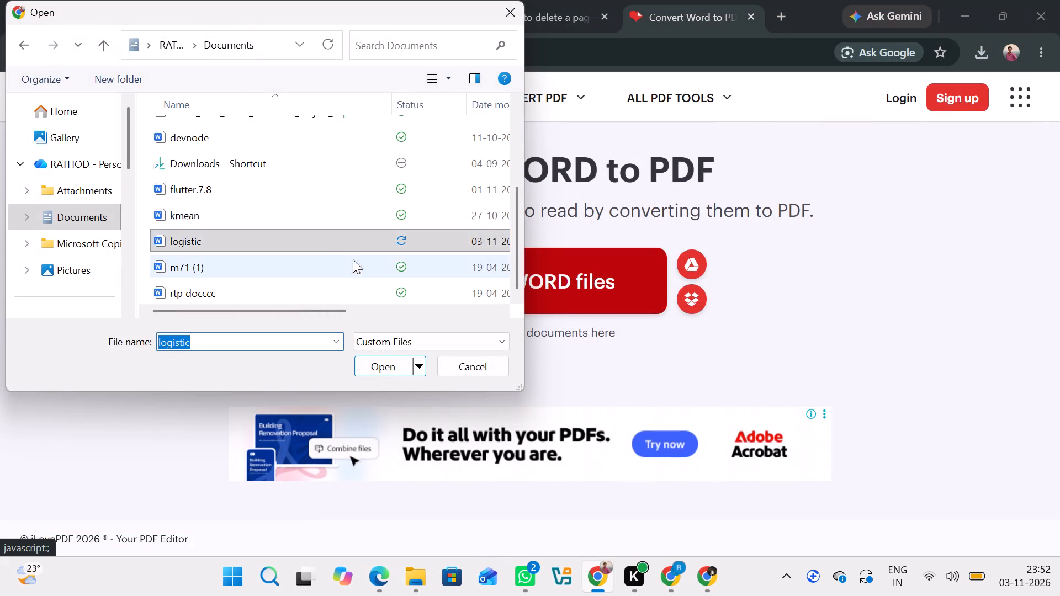
In Chrome, upload the logistic document from Documents to iLovePDF's Word to PDF converter and convert it to PDF.
left_click(384, 370)
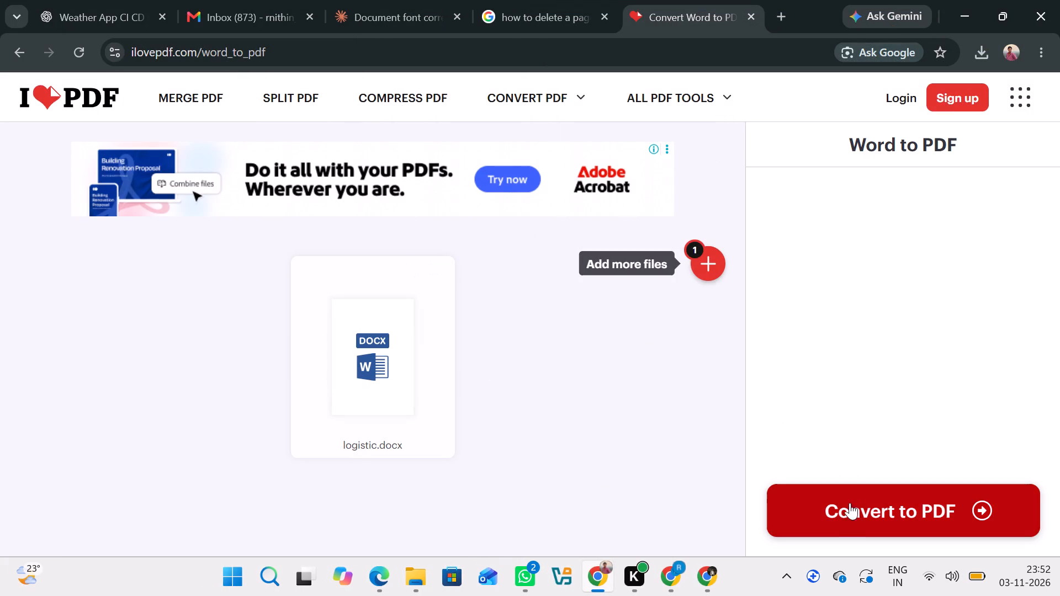
left_click(846, 518)
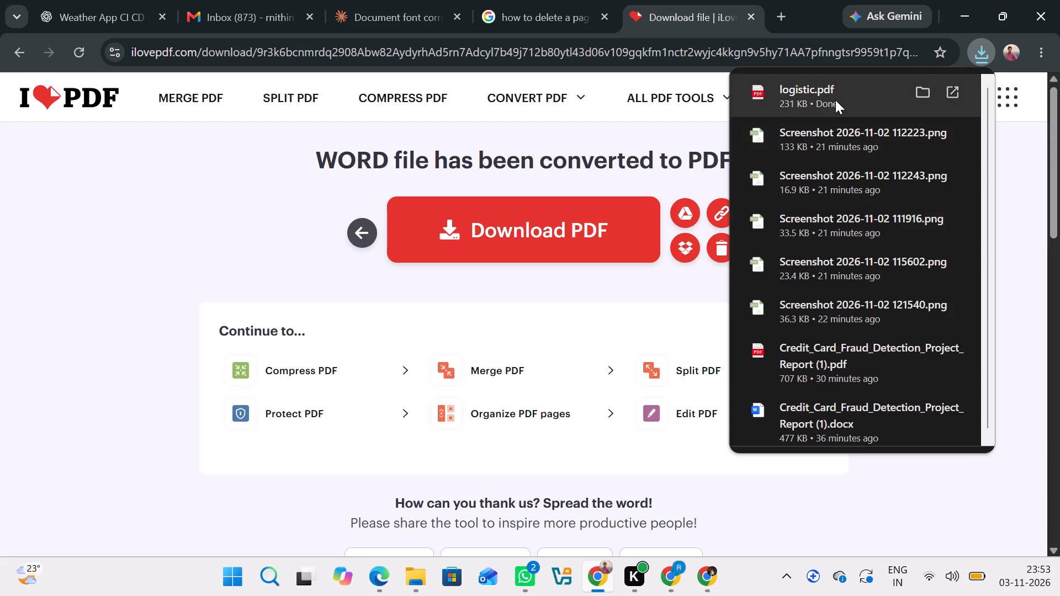
Open the downloaded logistic.pdf and review its pages through to the book names list on the last page.
left_click(835, 100)
scroll(600, 252, "down", 4)
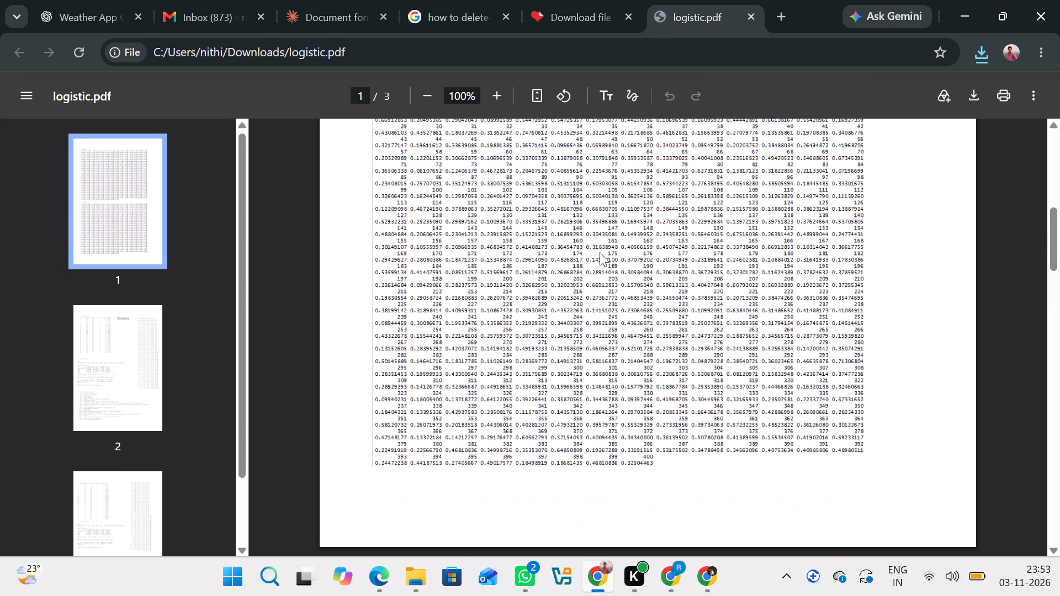
scroll(600, 252, "down", 12)
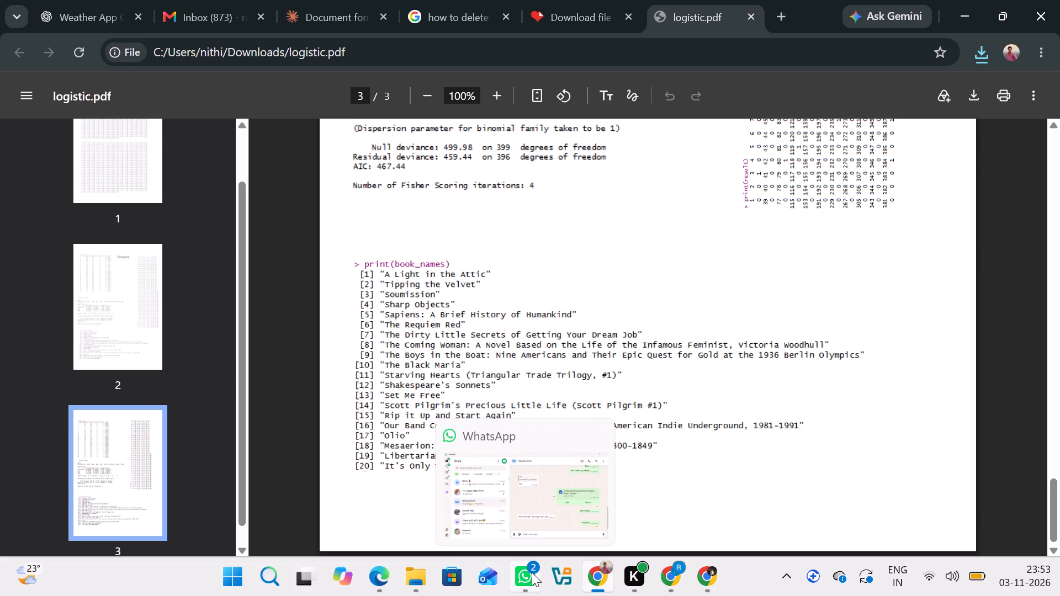
scroll(761, 496, "down", 2)
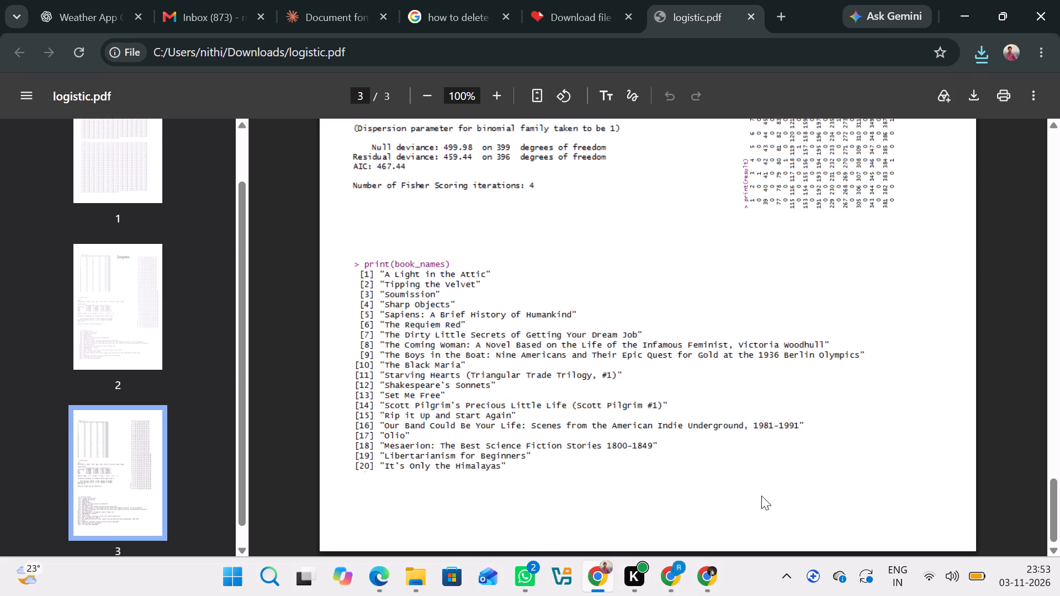